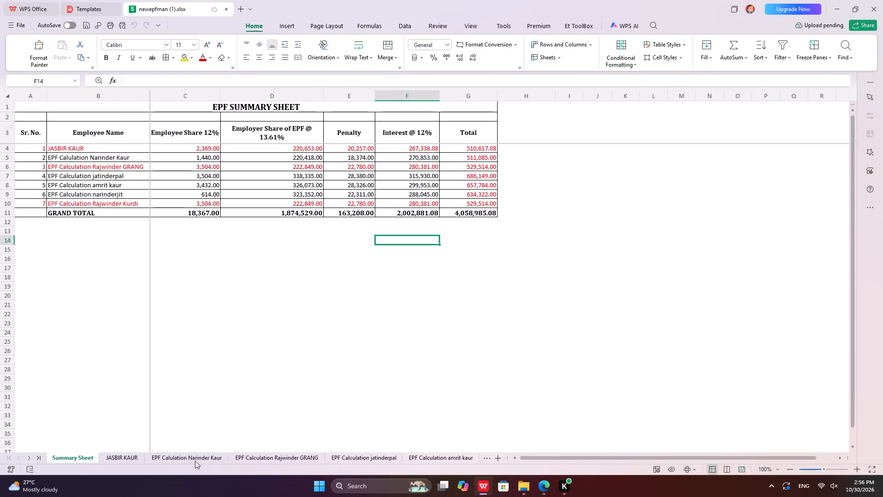
Check the fifth employee's EPF sheet and look through the workbook's remaining employee sheets.
{"action": "left_click", "coordinate": [433, 460]}
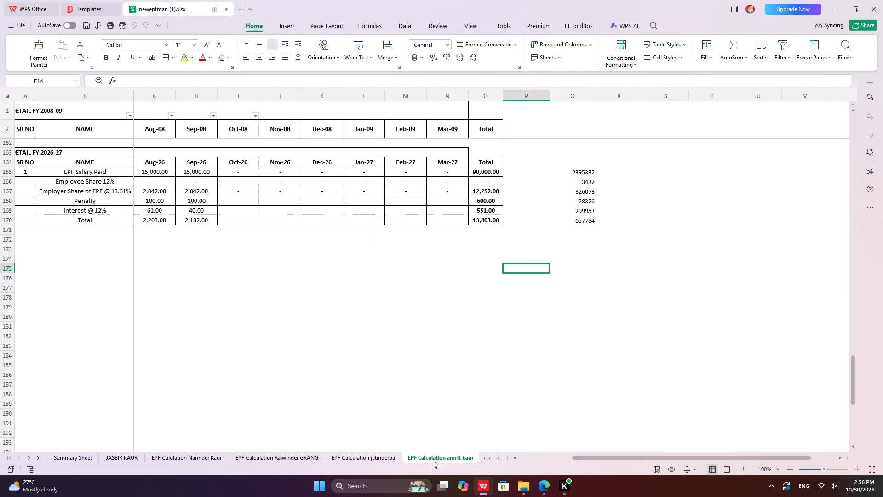
{"action": "left_click", "coordinate": [485, 459]}
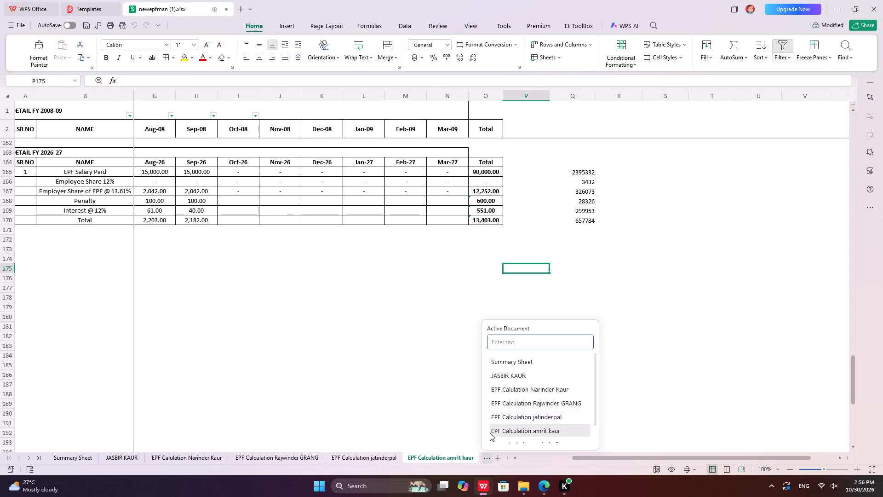
{"action": "left_click_drag", "start_coordinate": [655, 413], "coordinate": [651, 415]}
{"action": "left_click", "coordinate": [489, 458]}
{"action": "left_click", "coordinate": [135, 374]}
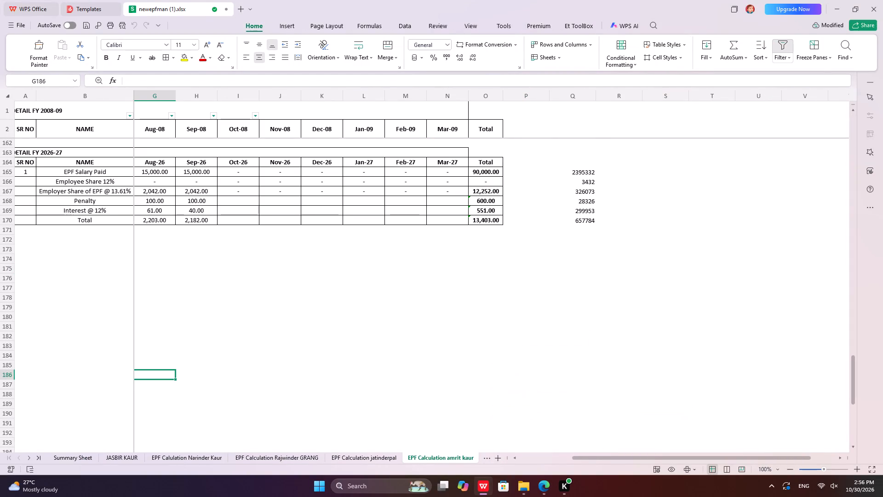
{"action": "double_click", "coordinate": [38, 459]}
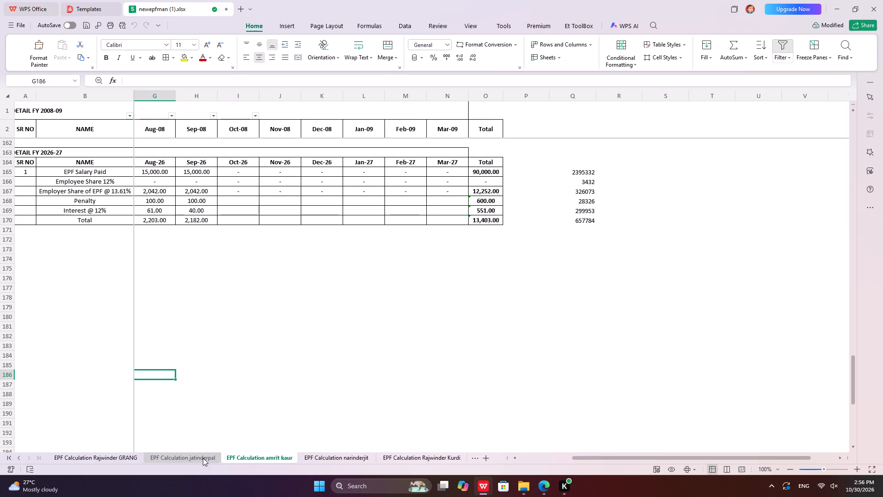
Examine the third employee's EPF sheet from FY 2021-22 back to FY 2008-09, including the April to July columns.
{"action": "left_click", "coordinate": [119, 458]}
{"action": "scroll", "coordinate": [265, 282], "scroll_direction": "up", "scroll_amount": 6}
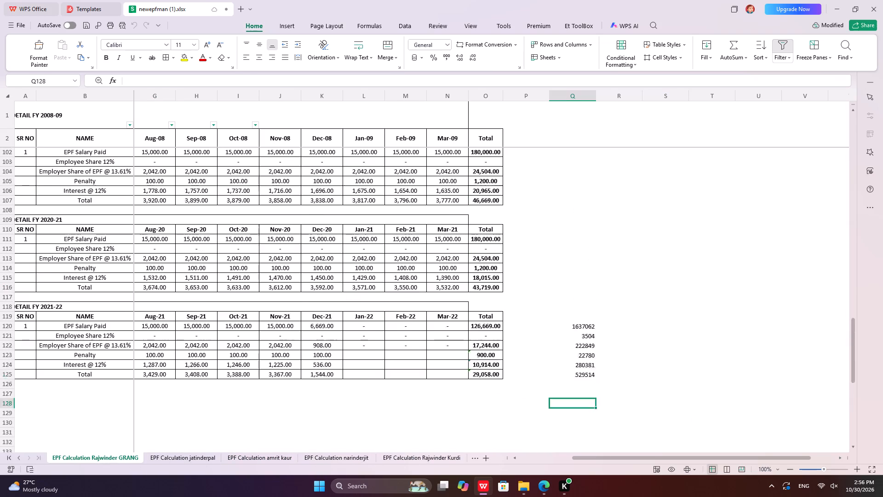
{"action": "scroll", "coordinate": [264, 268], "scroll_direction": "up", "scroll_amount": 20}
{"action": "scroll", "coordinate": [264, 268], "scroll_direction": "up", "scroll_amount": 9}
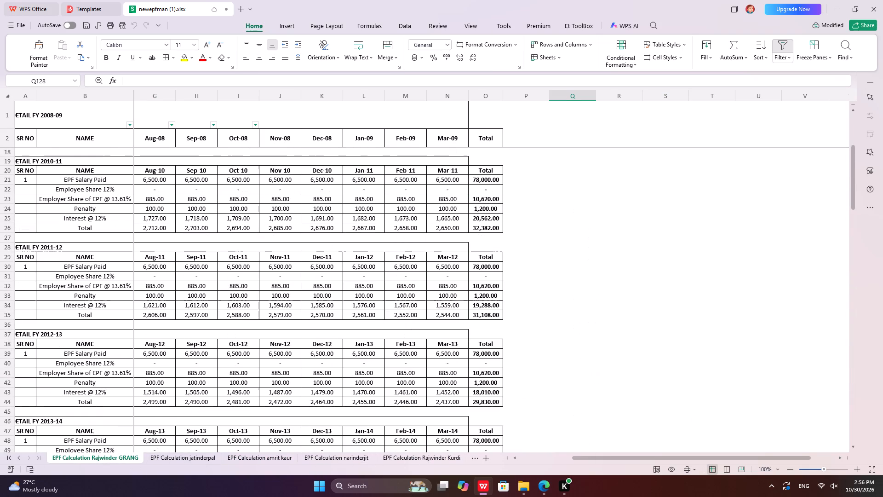
{"action": "scroll", "coordinate": [265, 269], "scroll_direction": "up", "scroll_amount": 9}
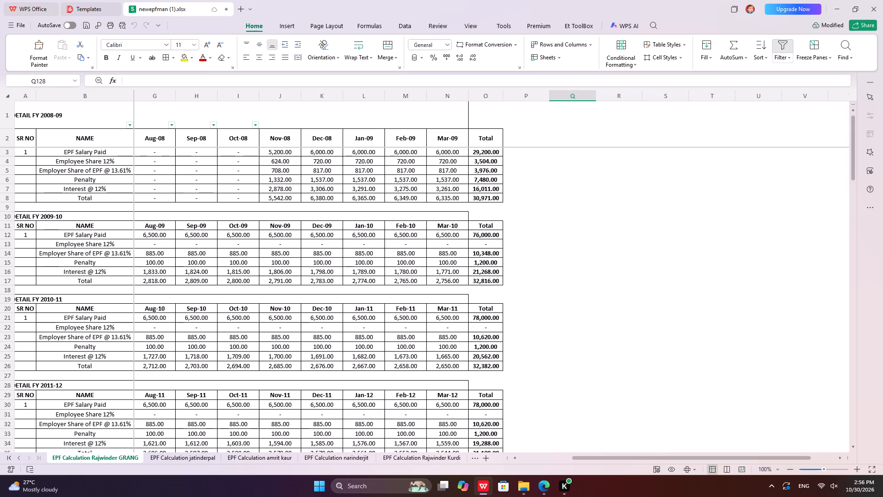
{"action": "scroll", "coordinate": [84, 260], "scroll_direction": "up", "scroll_amount": 3}
{"action": "left_click", "coordinate": [161, 235]}
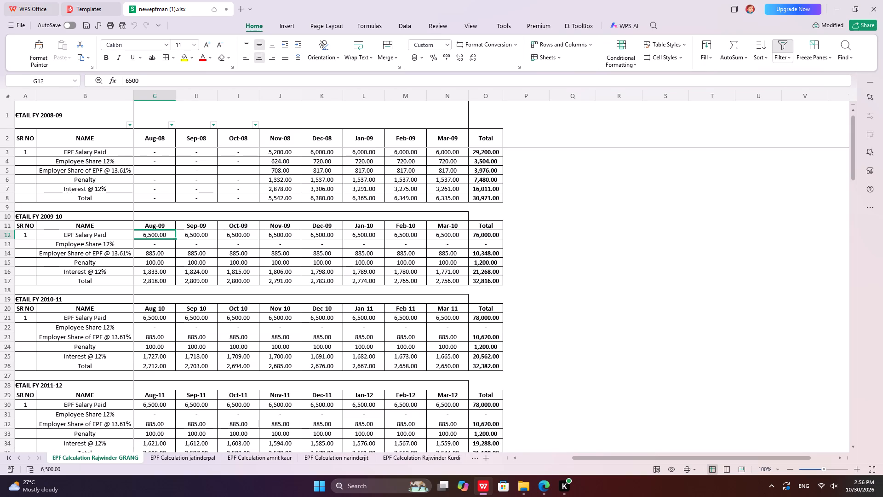
{"action": "key", "text": "Left"}
{"action": "key", "text": "Left"}
{"action": "key", "text": "Left"}
{"action": "key", "text": "Left"}
{"action": "key", "text": "Left"}
{"action": "key", "text": "Left"}
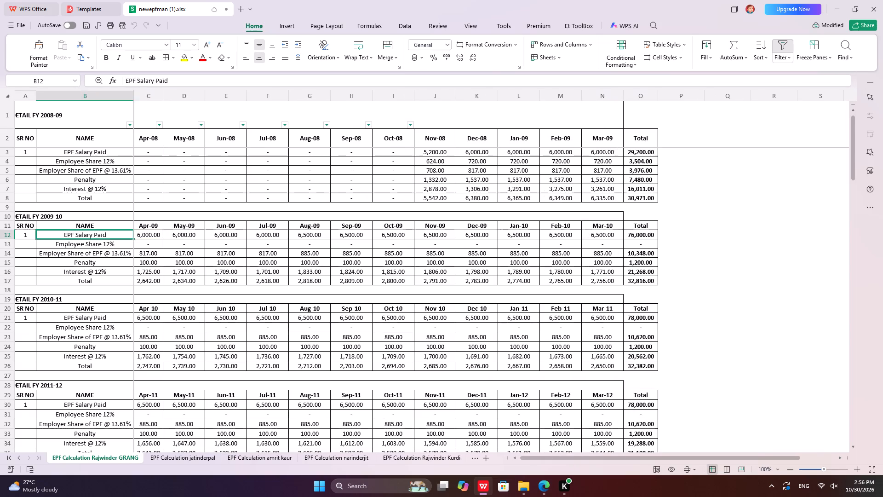
{"action": "key", "text": "Left"}
{"action": "key", "text": "Left"}
{"action": "key", "text": "Left"}
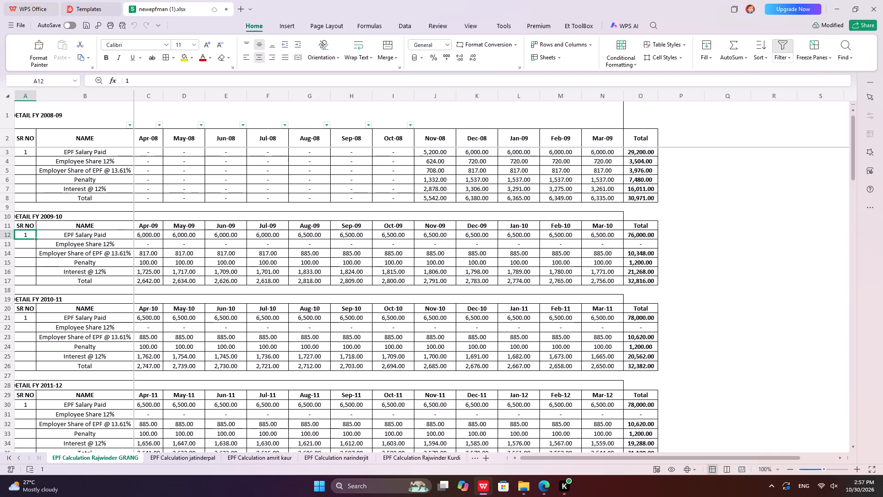
{"action": "triple_click", "coordinate": [21, 457]}
{"action": "triple_click", "coordinate": [21, 457]}
{"action": "left_click", "coordinate": [21, 457]}
{"action": "left_click", "coordinate": [392, 279]}
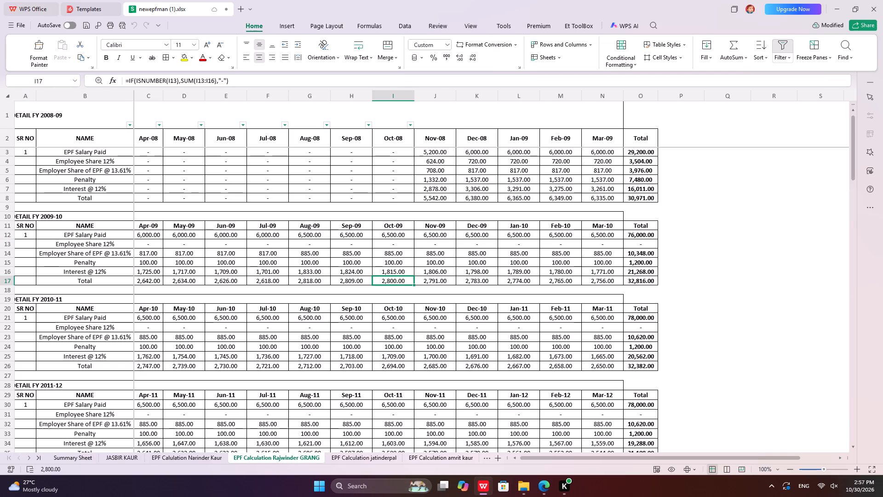
{"action": "left_click_drag", "start_coordinate": [12, 138], "coordinate": [12, 158]}
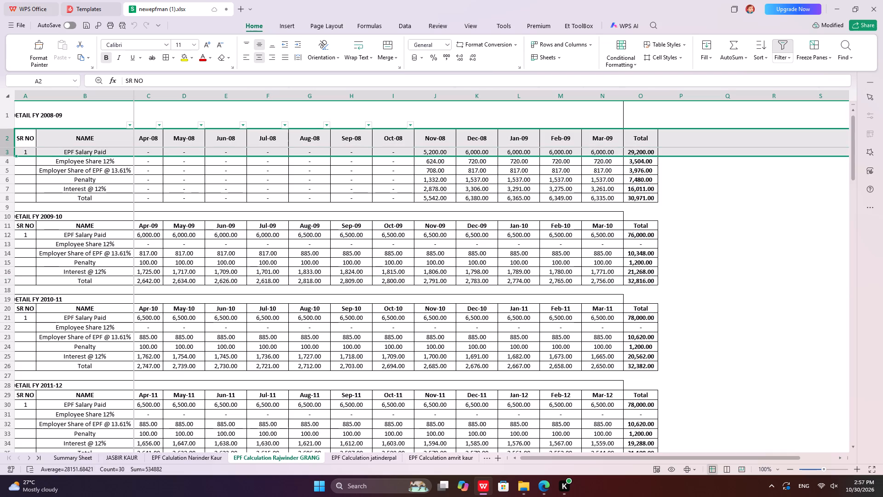
{"action": "left_click", "coordinate": [136, 190]}
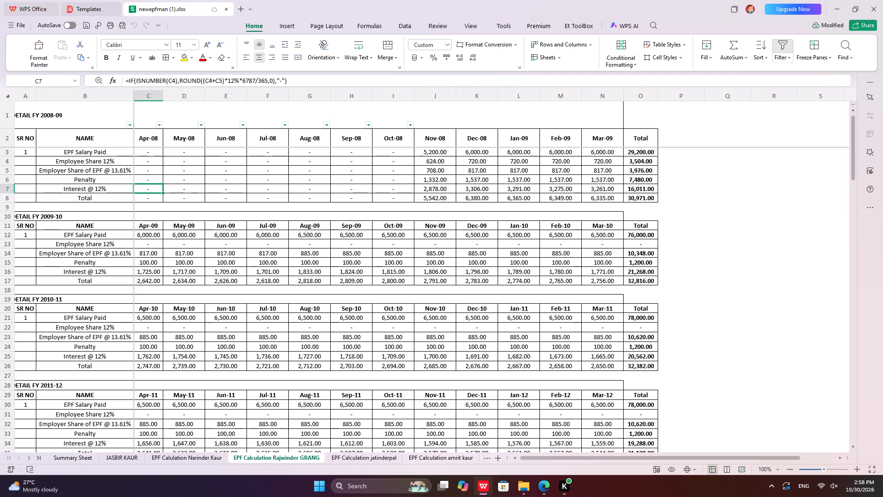
Delete rows 2 to 8, the FY 2008-09 block beneath its title, from the first employee's sheet.
{"action": "left_click", "coordinate": [125, 458]}
{"action": "scroll", "coordinate": [205, 273], "scroll_direction": "up", "scroll_amount": 20}
{"action": "scroll", "coordinate": [205, 273], "scroll_direction": "up", "scroll_amount": 13}
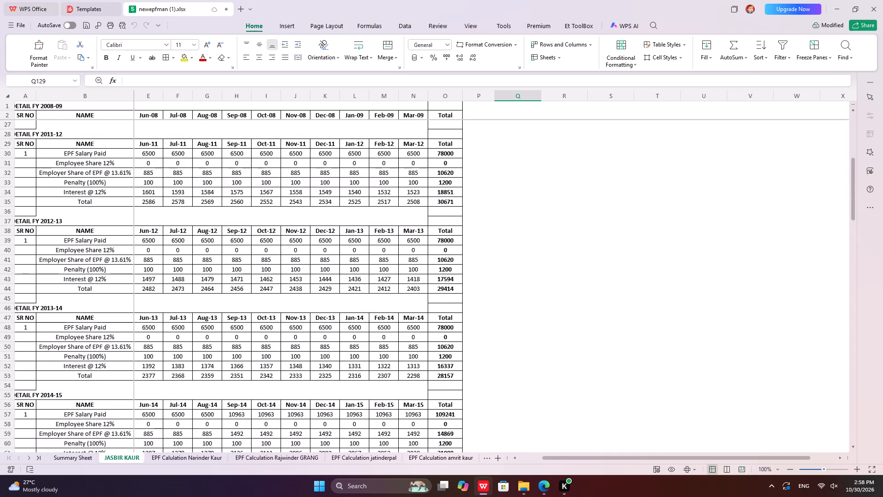
{"action": "scroll", "coordinate": [348, 213], "scroll_direction": "up", "scroll_amount": 18}
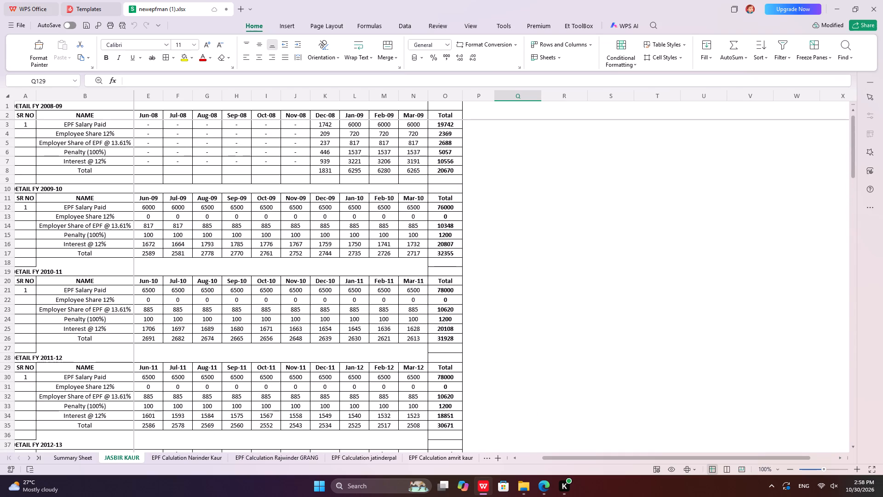
{"action": "left_click_drag", "start_coordinate": [8, 116], "coordinate": [10, 176]}
{"action": "right_click", "coordinate": [222, 154]}
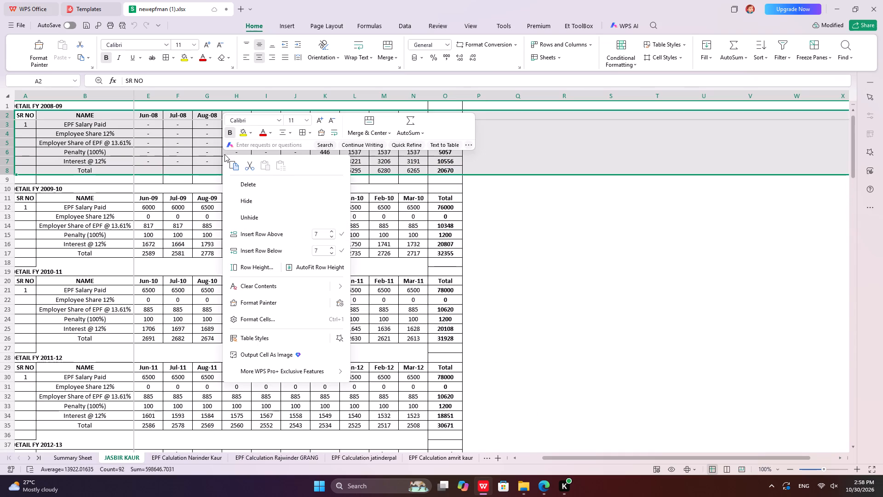
{"action": "left_click", "coordinate": [255, 184]}
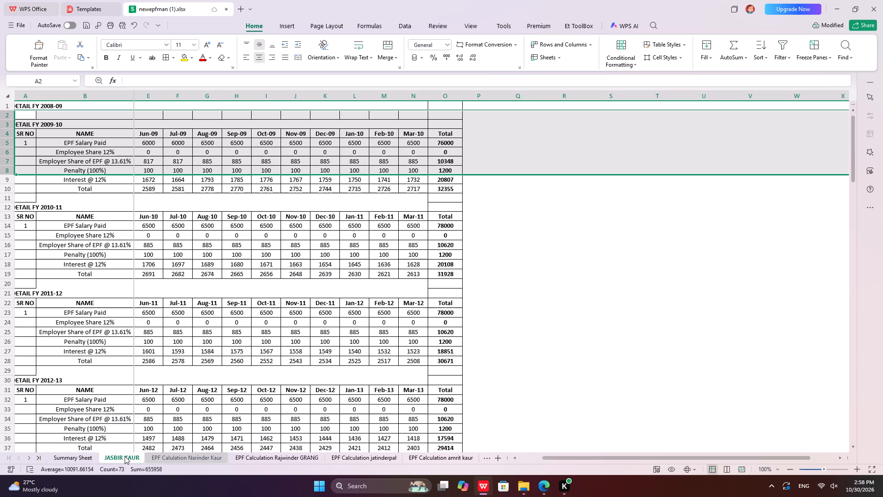
Delete rows 2 to 9, the FY 2008-09 block beneath its title, from the second employee's sheet.
{"action": "left_click", "coordinate": [172, 457]}
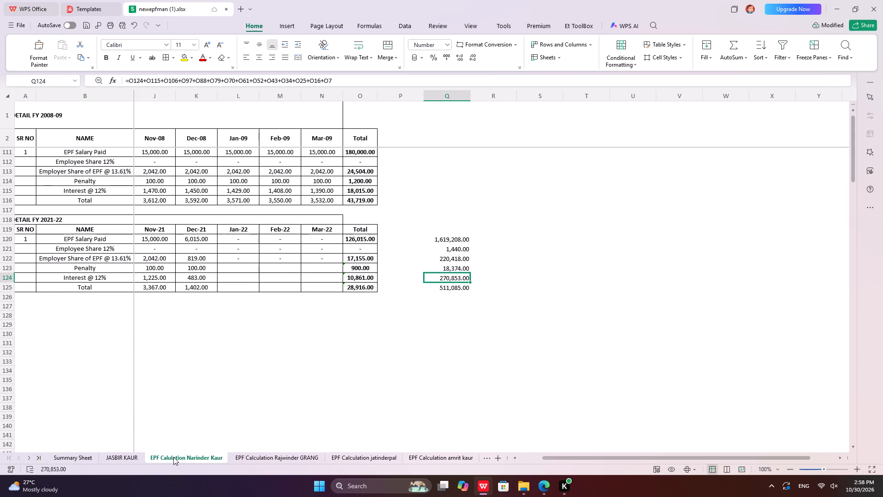
{"action": "scroll", "coordinate": [201, 422], "scroll_direction": "up", "scroll_amount": 17}
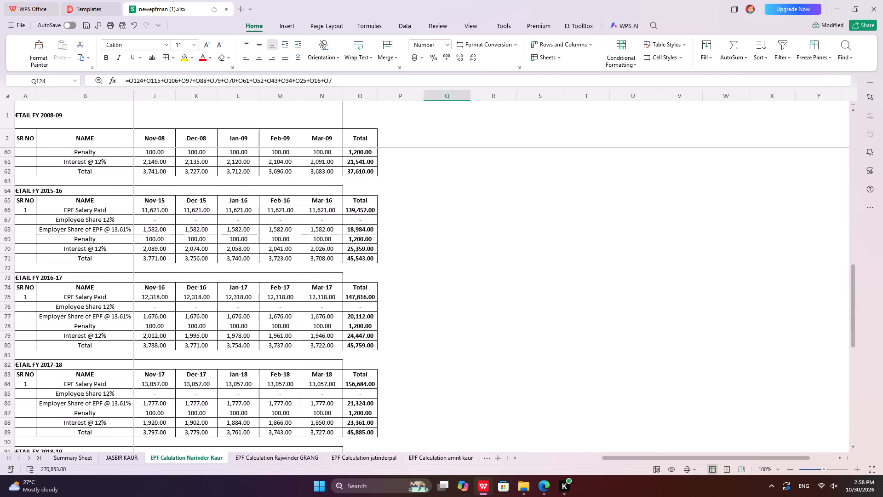
{"action": "left_click_drag", "start_coordinate": [853, 324], "coordinate": [862, 104]}
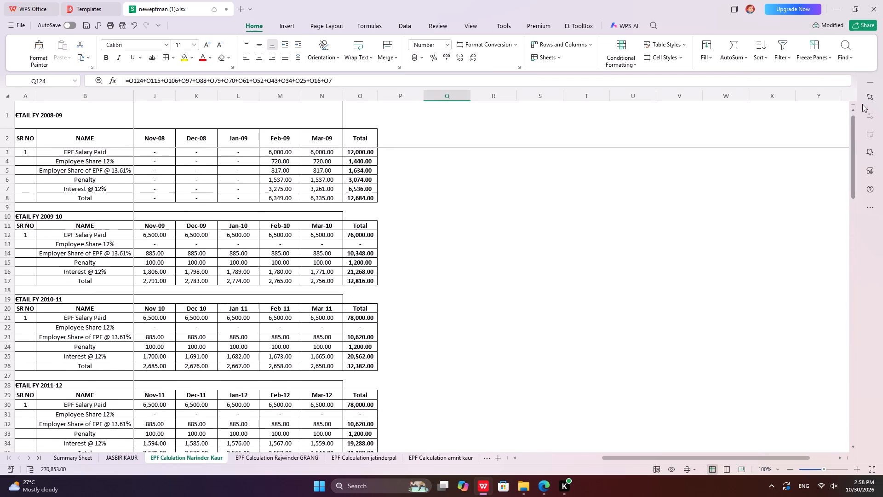
{"action": "left_click_drag", "start_coordinate": [862, 104], "coordinate": [860, 104]}
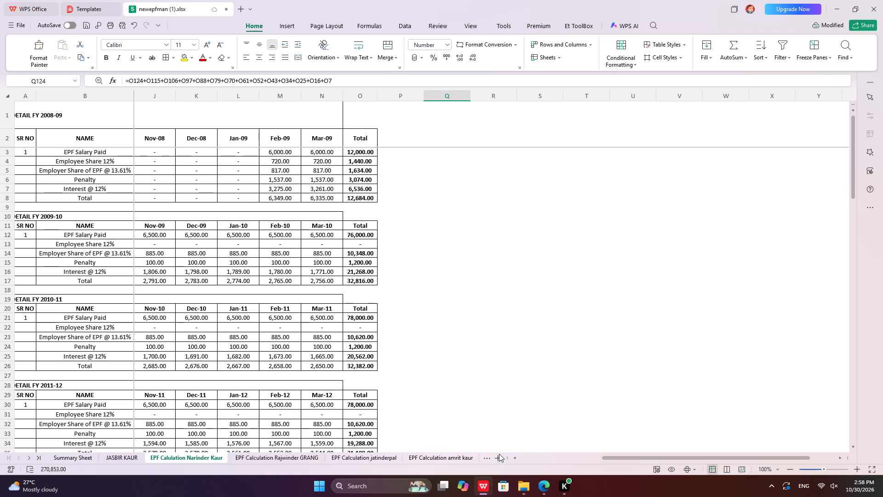
{"action": "left_click_drag", "start_coordinate": [620, 457], "coordinate": [463, 457]}
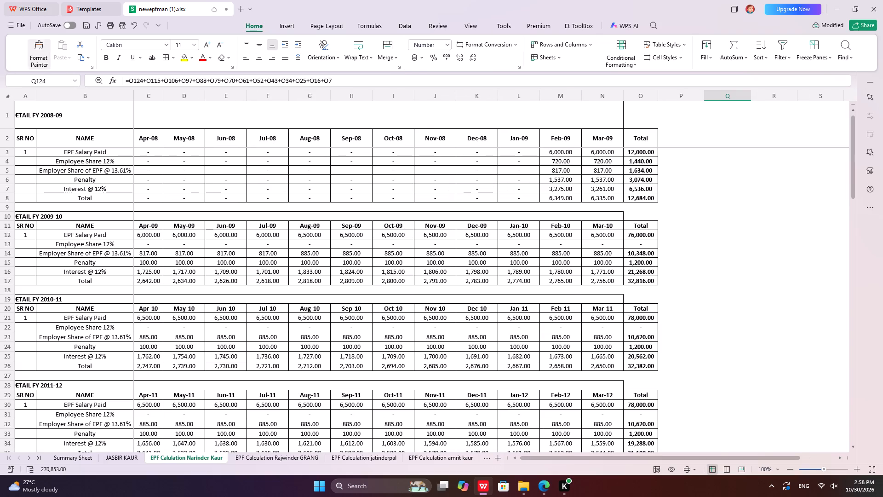
{"action": "left_click_drag", "start_coordinate": [10, 137], "coordinate": [10, 159]}
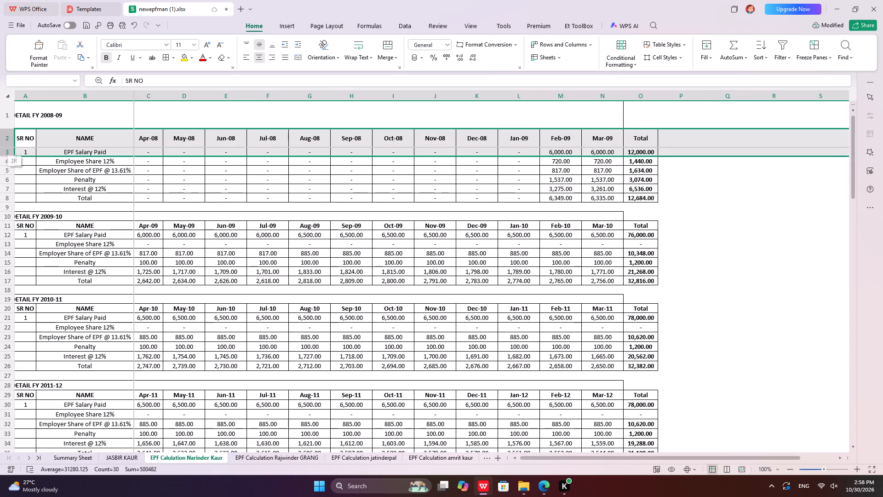
{"action": "left_click_drag", "start_coordinate": [10, 159], "coordinate": [22, 206]}
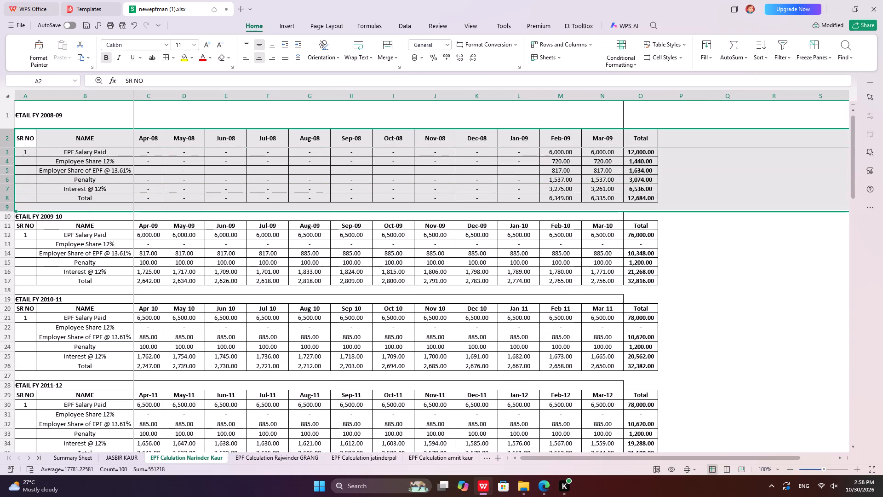
{"action": "key", "text": "Delete"}
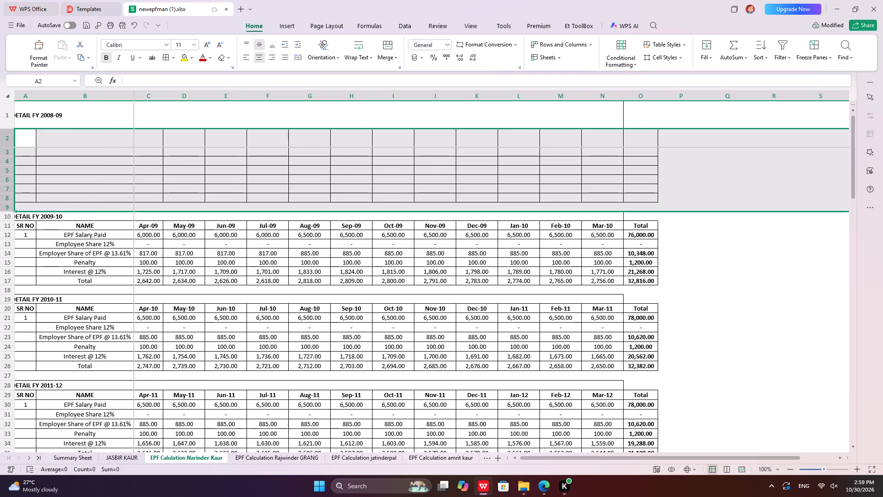
{"action": "right_click", "coordinate": [107, 166]}
{"action": "left_click", "coordinate": [128, 199]}
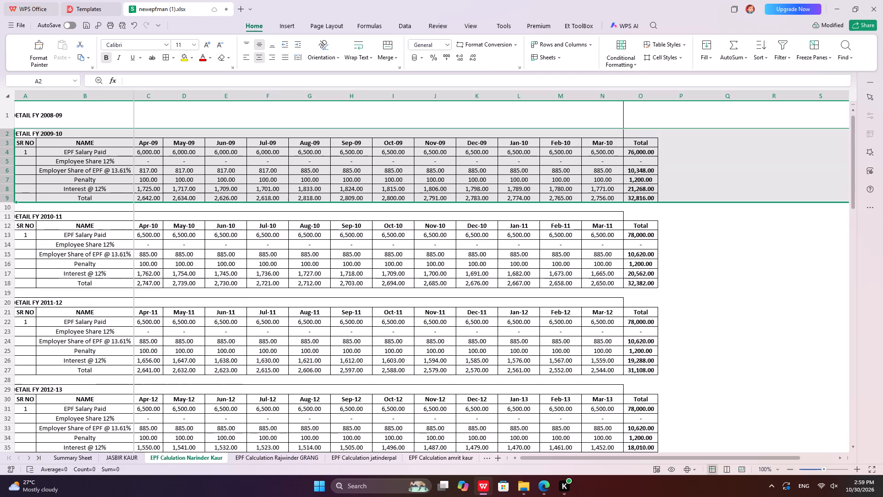
Delete rows 2 to 9, the FY 2008-09 block beneath its title, from the third employee's sheet.
{"action": "left_click", "coordinate": [276, 460]}
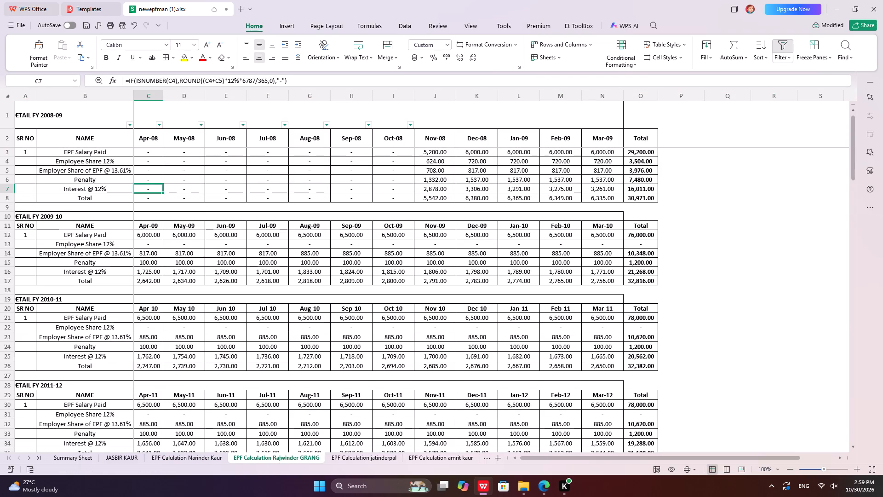
{"action": "left_click_drag", "start_coordinate": [587, 457], "coordinate": [497, 453]}
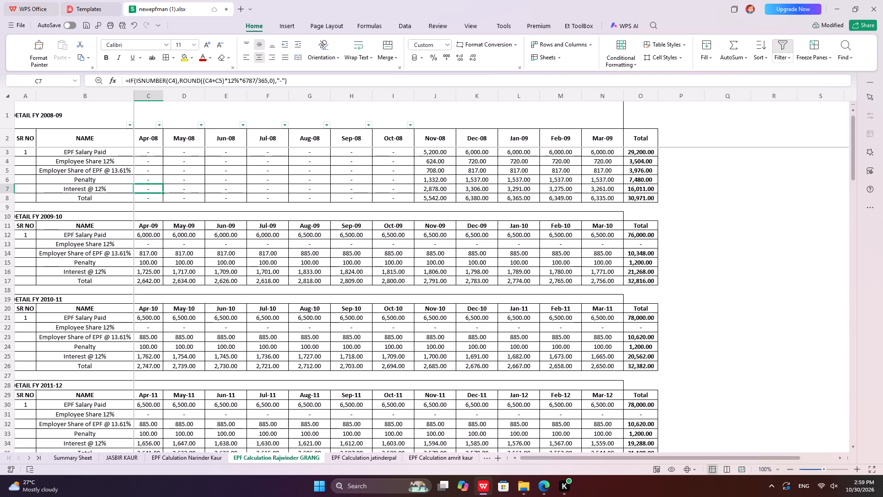
{"action": "left_click_drag", "start_coordinate": [6, 135], "coordinate": [17, 201]}
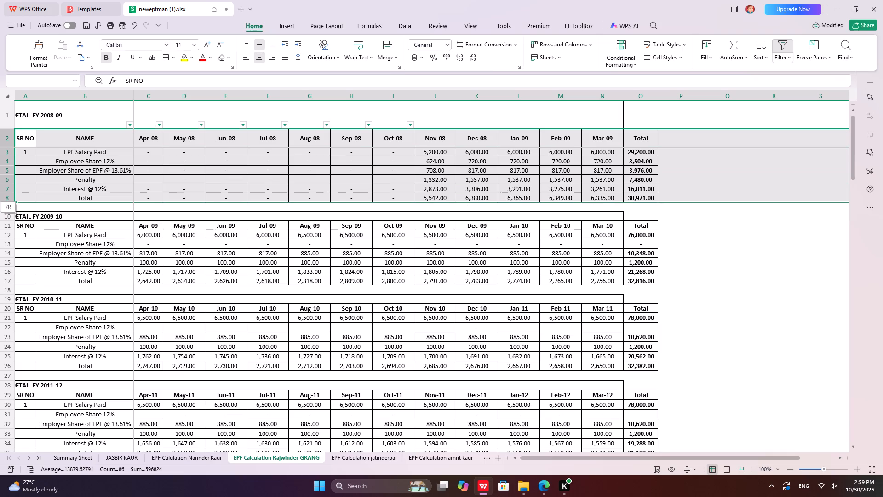
{"action": "left_click_drag", "start_coordinate": [17, 201], "coordinate": [22, 204]}
{"action": "right_click", "coordinate": [85, 184]}
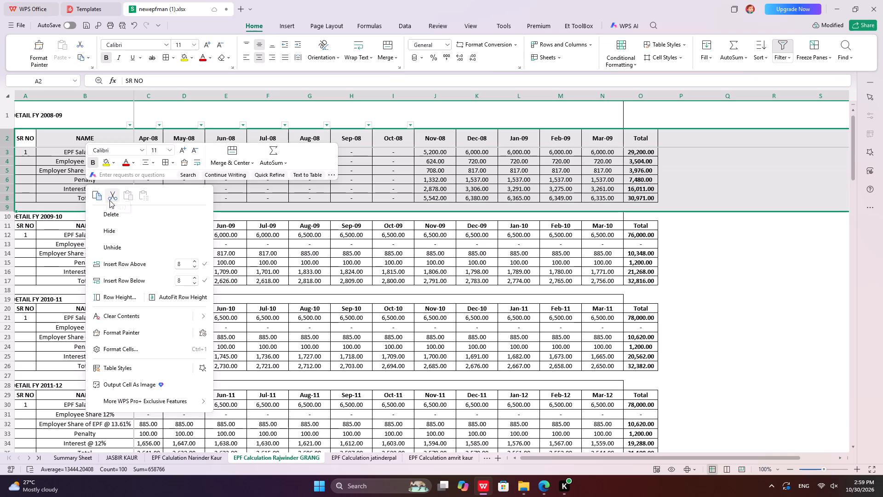
{"action": "left_click", "coordinate": [118, 215]}
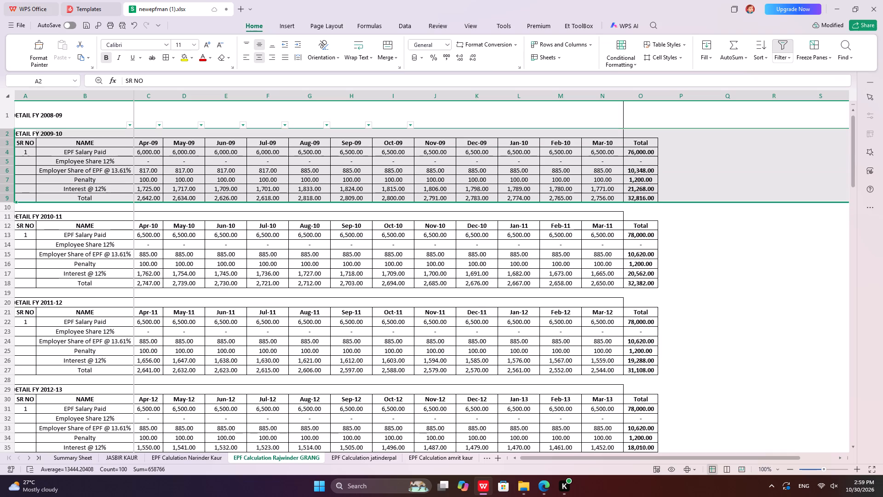
Save the workbook from the third employee's sheet and again from the second employee's sheet.
{"action": "key", "text": "ctrl+s"}
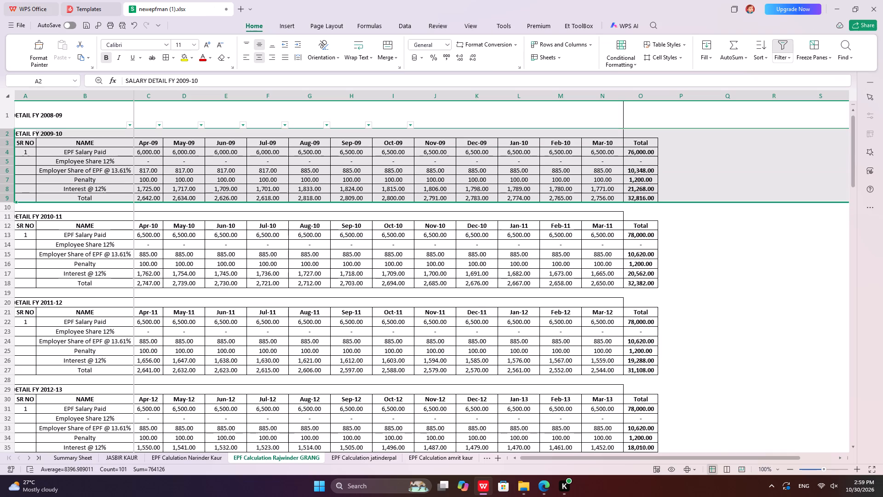
{"action": "left_click", "coordinate": [202, 457]}
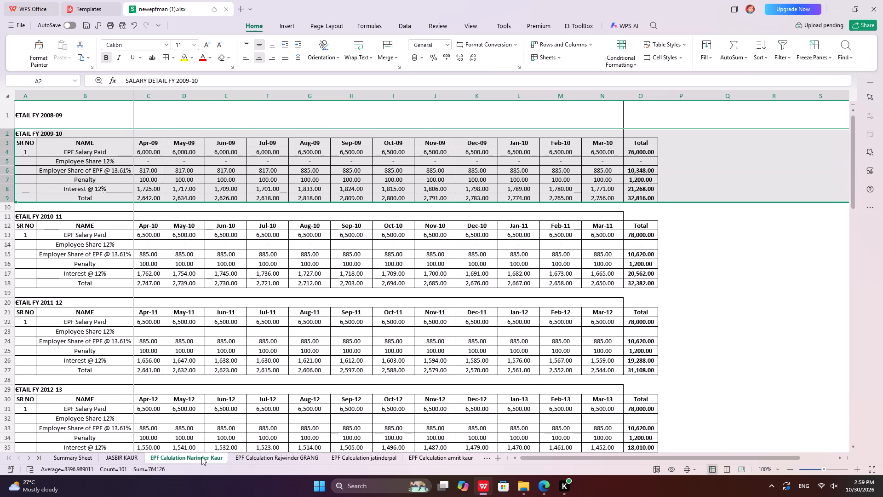
{"action": "key", "text": "ctrl+s"}
Open the fourth employee's sheet at its FY 2008-09 block, starting from the April column.
{"action": "left_click", "coordinate": [362, 457]}
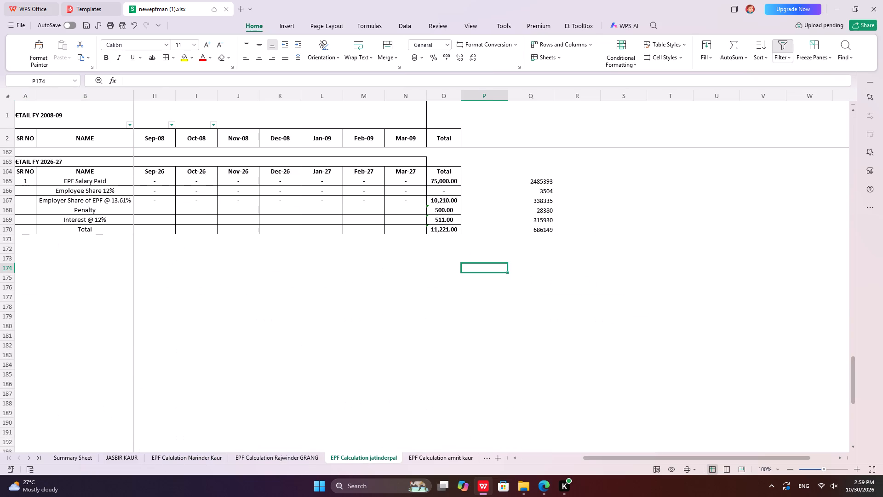
{"action": "left_click_drag", "start_coordinate": [604, 456], "coordinate": [468, 455]}
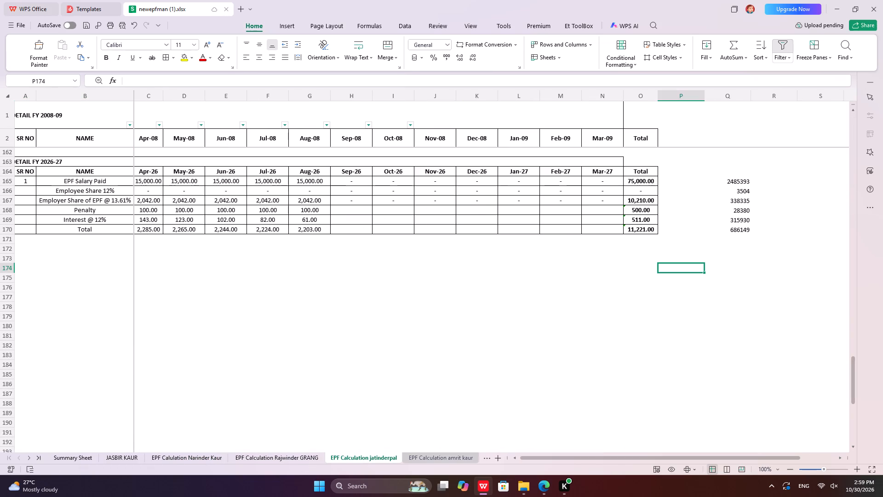
{"action": "left_click_drag", "start_coordinate": [852, 382], "coordinate": [853, 98]}
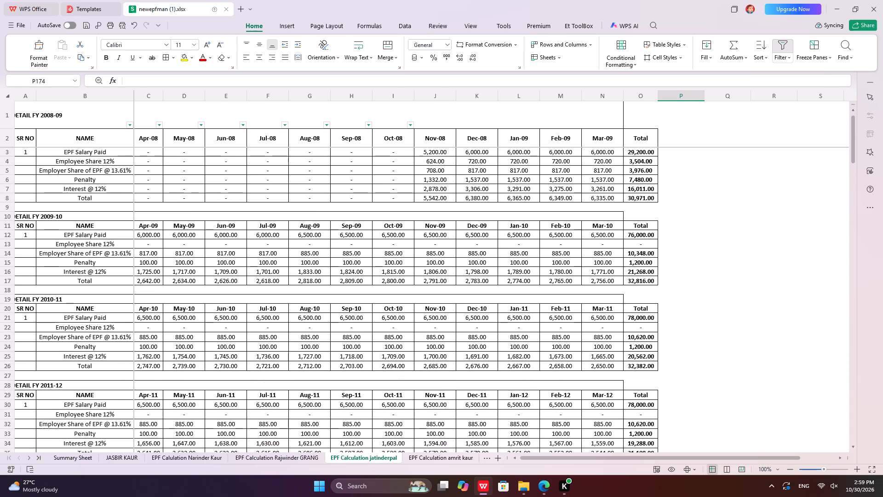
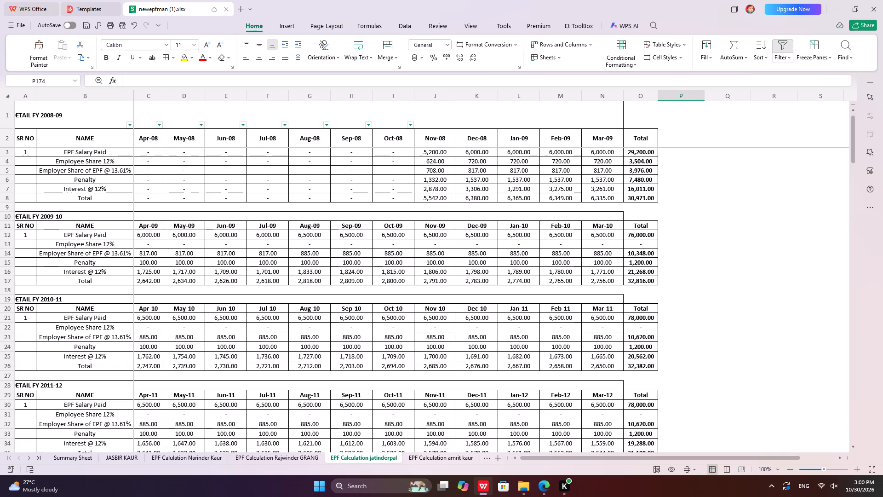
Delete rows 2 to 8, the FY 2008-09 block beneath its title, from the fourth employee's sheet and save the workbook.
{"action": "left_click_drag", "start_coordinate": [6, 137], "coordinate": [18, 187]}
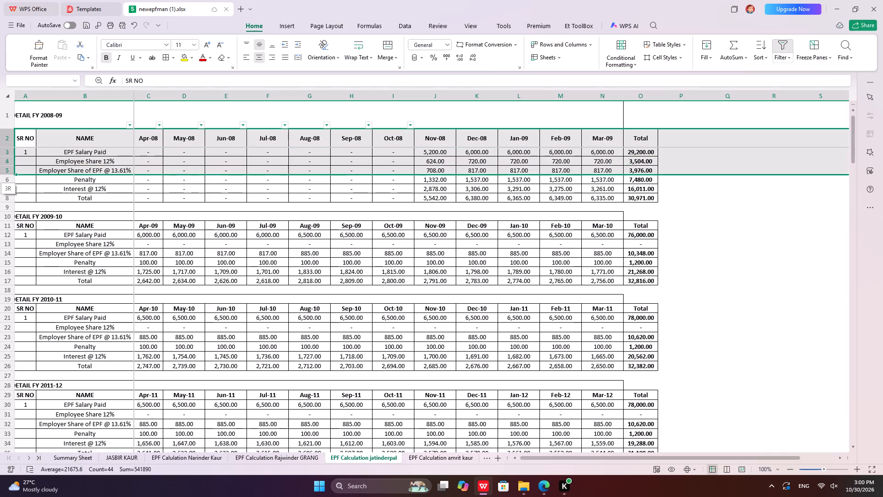
{"action": "left_click_drag", "start_coordinate": [18, 187], "coordinate": [22, 198]}
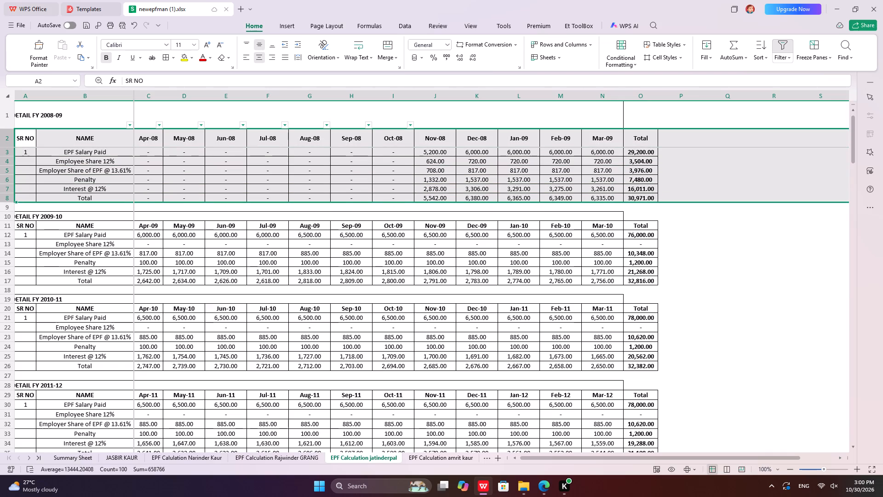
{"action": "right_click", "coordinate": [220, 175]}
{"action": "left_click", "coordinate": [251, 208]}
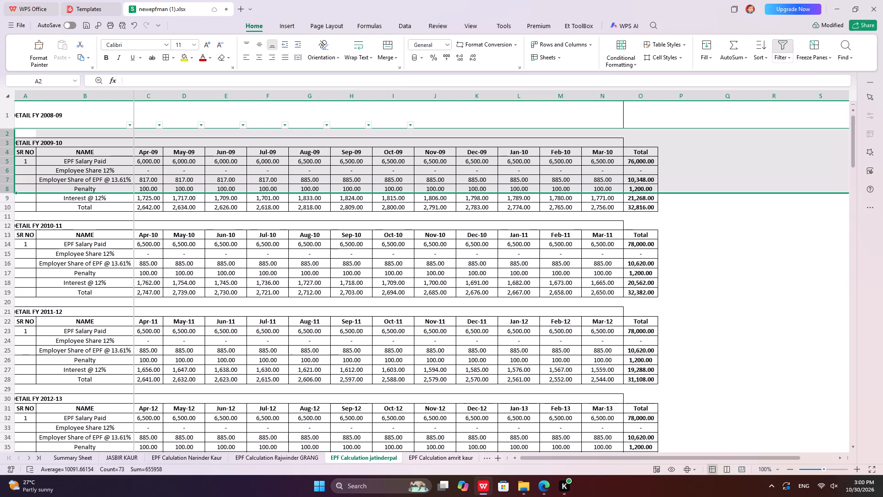
{"action": "key", "text": "ctrl+s"}
Delete rows 2 to 8, the FY 2008-09 block beneath its title, from the fifth employee's sheet and save the workbook.
{"action": "left_click", "coordinate": [434, 457]}
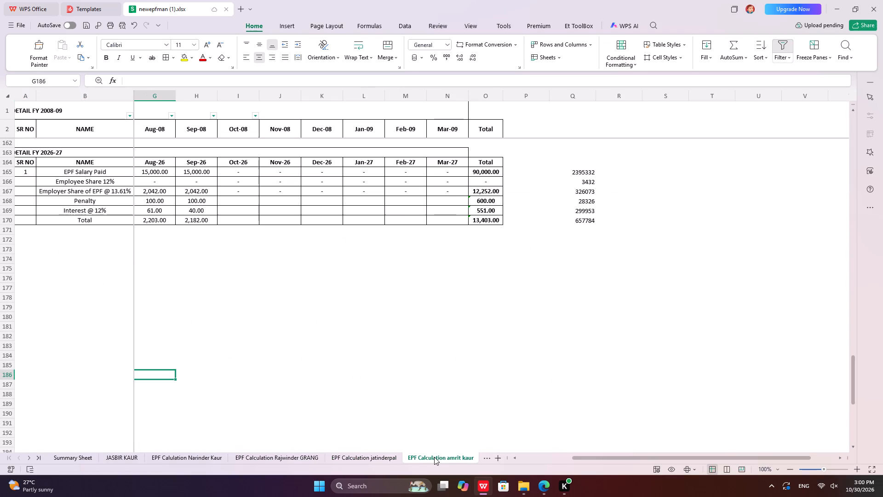
{"action": "left_click_drag", "start_coordinate": [619, 457], "coordinate": [495, 447]}
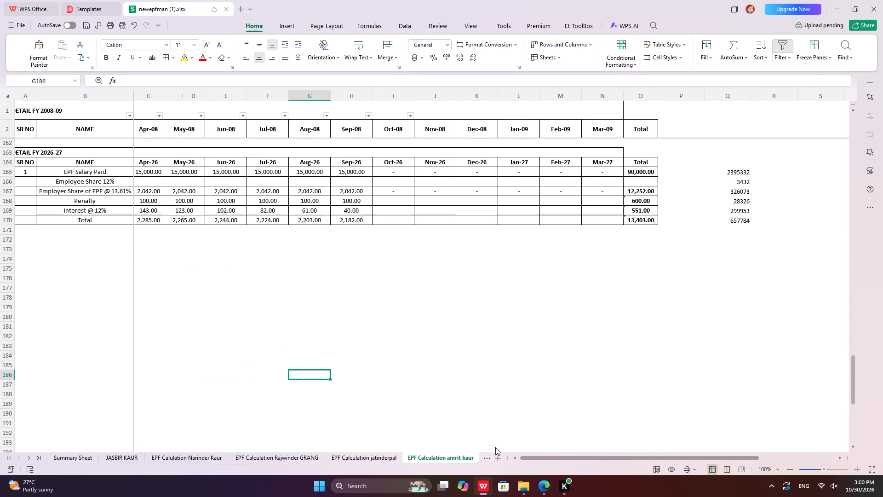
{"action": "left_click_drag", "start_coordinate": [495, 447], "coordinate": [484, 445]}
{"action": "left_click_drag", "start_coordinate": [853, 382], "coordinate": [849, 109]}
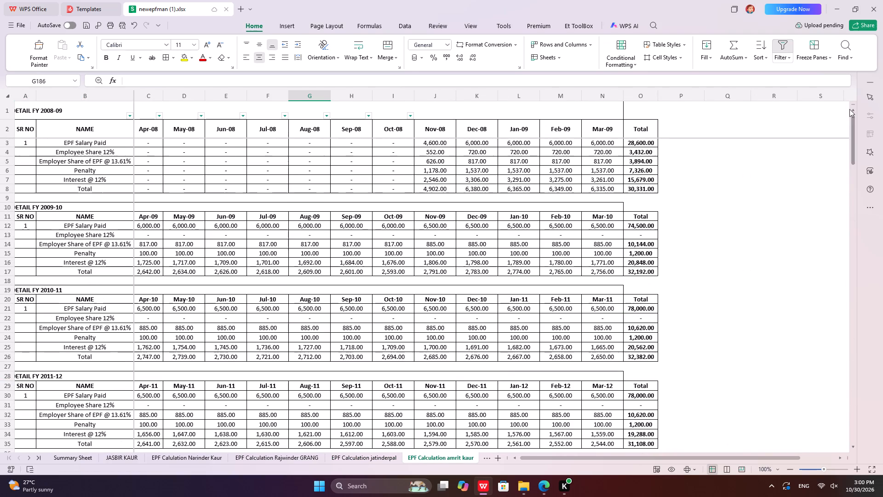
{"action": "left_click_drag", "start_coordinate": [849, 109], "coordinate": [849, 87]}
{"action": "left_click", "coordinate": [805, 307]}
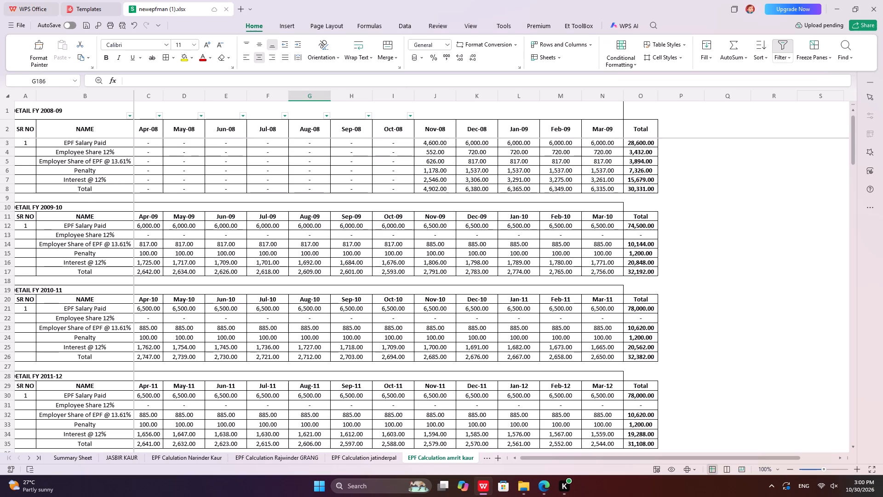
{"action": "left_click_drag", "start_coordinate": [4, 130], "coordinate": [9, 176]}
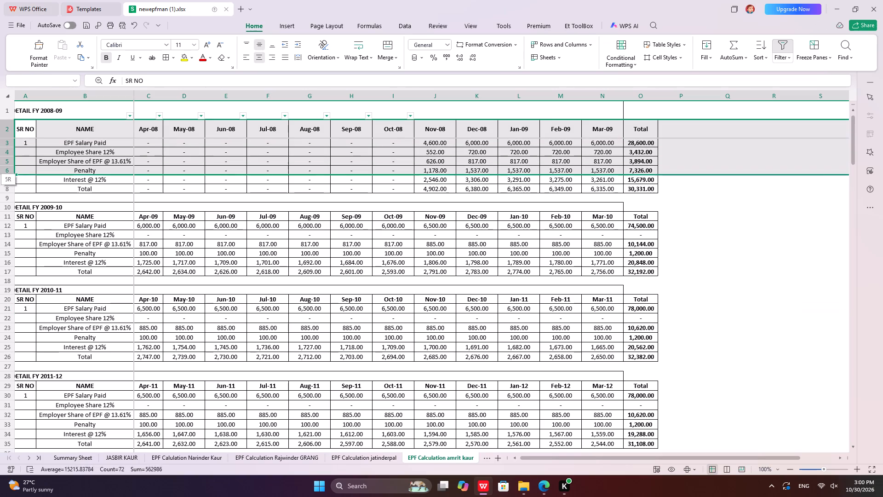
{"action": "left_click_drag", "start_coordinate": [9, 176], "coordinate": [20, 190]}
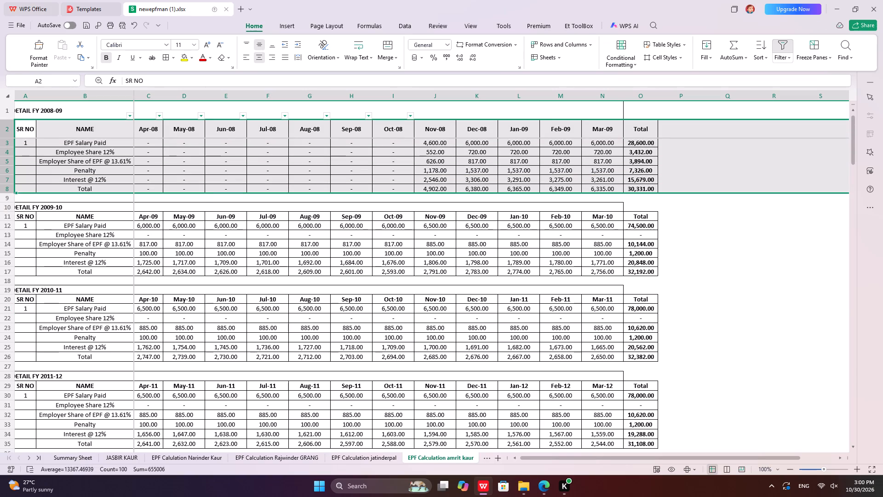
{"action": "right_click", "coordinate": [137, 171]}
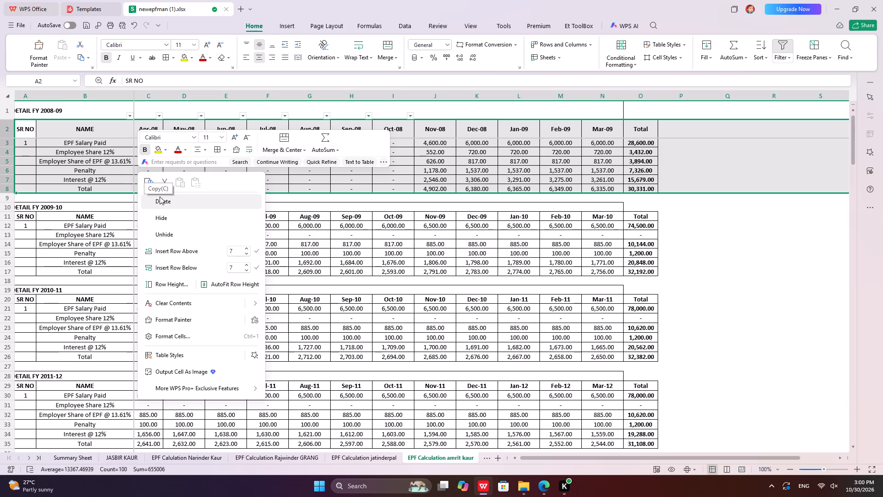
{"action": "left_click", "coordinate": [166, 200]}
{"action": "left_click", "coordinate": [212, 242]}
{"action": "left_click", "coordinate": [254, 203]}
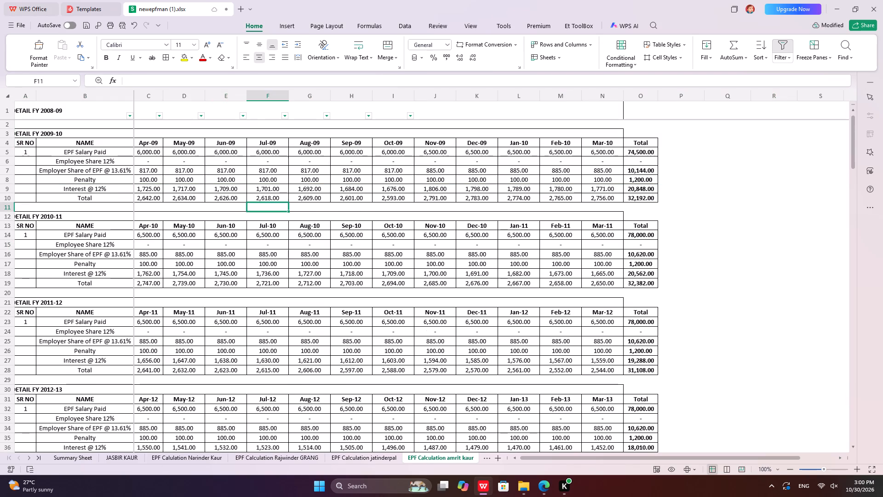
{"action": "key", "text": "ctrl+s"}
Check the tops of the employee sheets from the fourth back to the first and save the workbook.
{"action": "scroll", "coordinate": [275, 306], "scroll_direction": "up", "scroll_amount": 1}
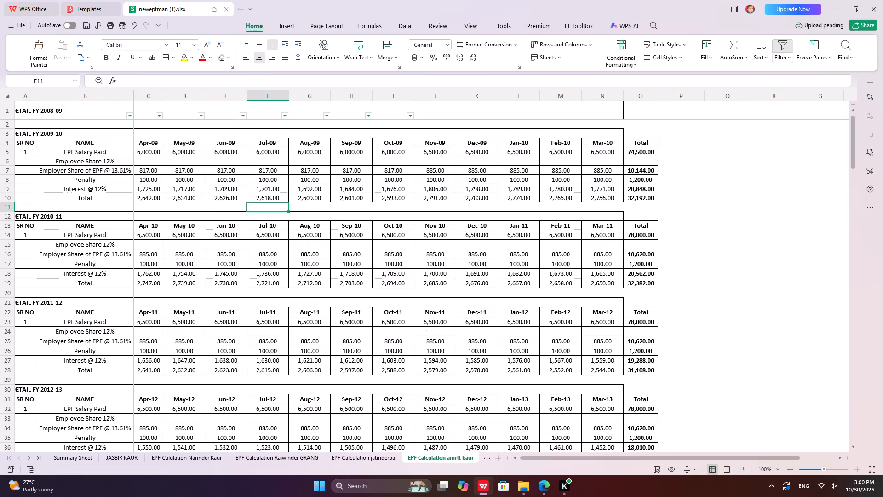
{"action": "left_click", "coordinate": [381, 459]}
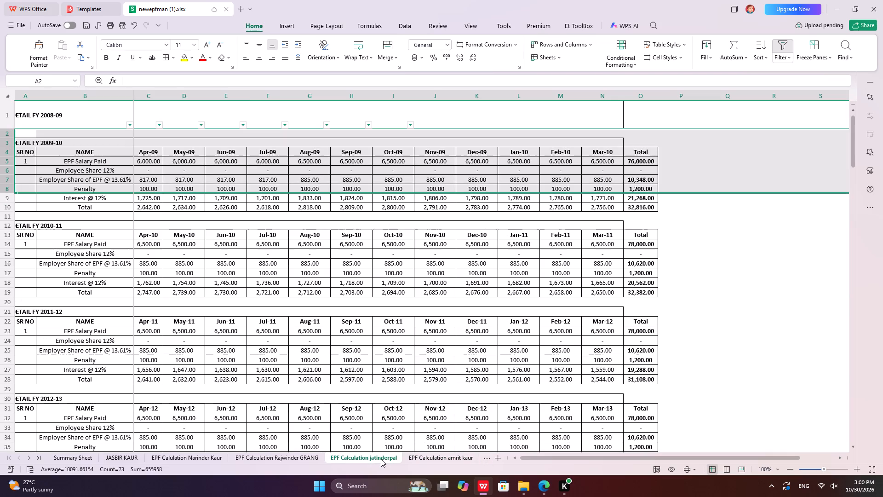
{"action": "left_click", "coordinate": [302, 458]}
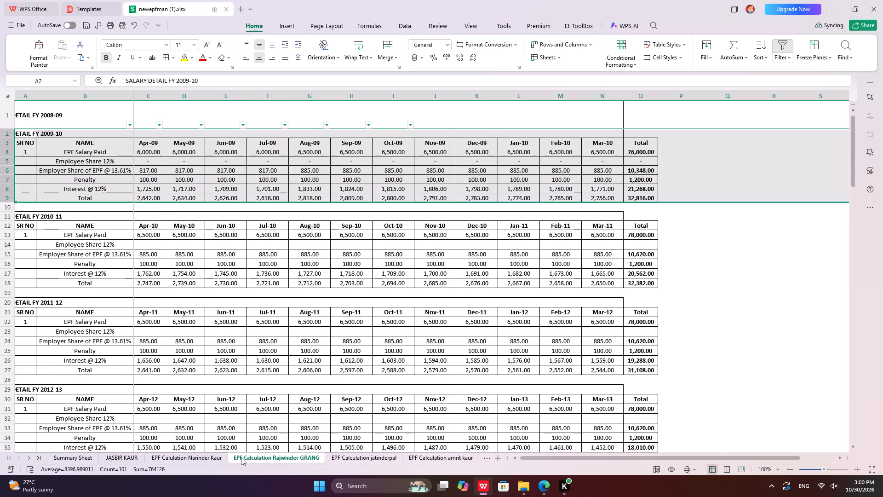
{"action": "left_click", "coordinate": [194, 457]}
{"action": "left_click", "coordinate": [121, 457]}
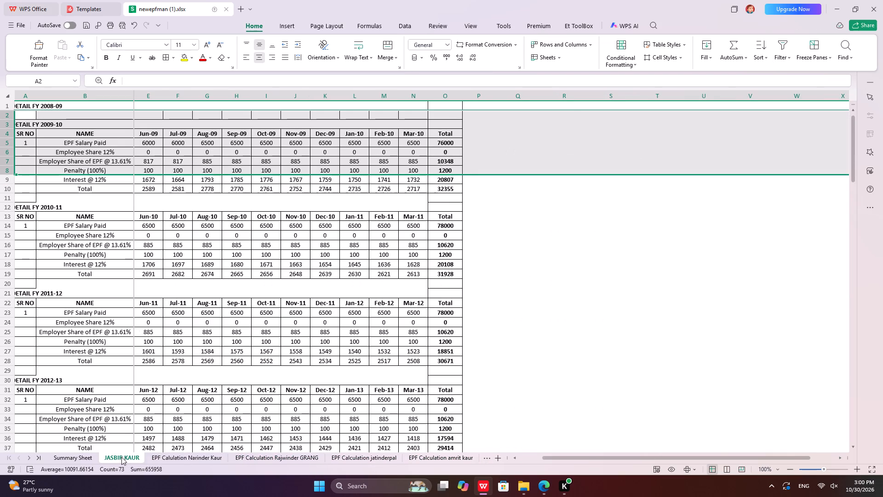
{"action": "scroll", "coordinate": [170, 380], "scroll_direction": "up", "scroll_amount": 3}
{"action": "left_click", "coordinate": [544, 356]}
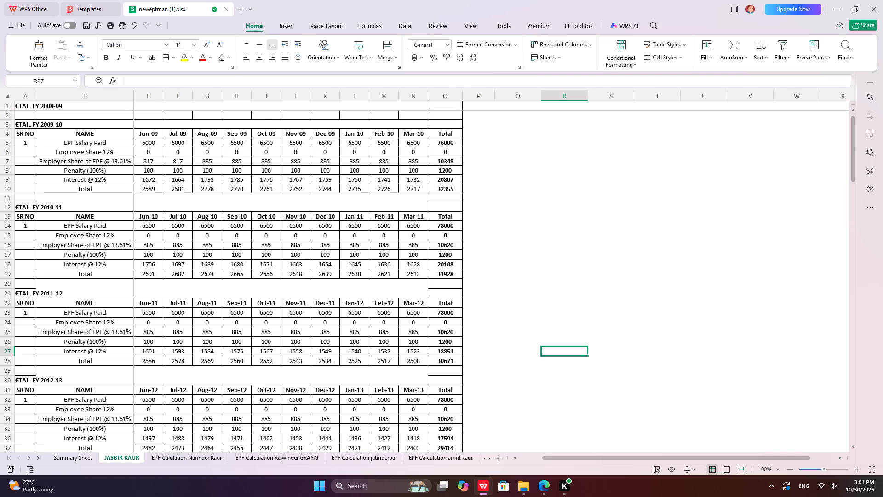
{"action": "key", "text": "ctrl+s"}
Delete the Summary Sheet from the workbook.
{"action": "left_click", "coordinate": [76, 458]}
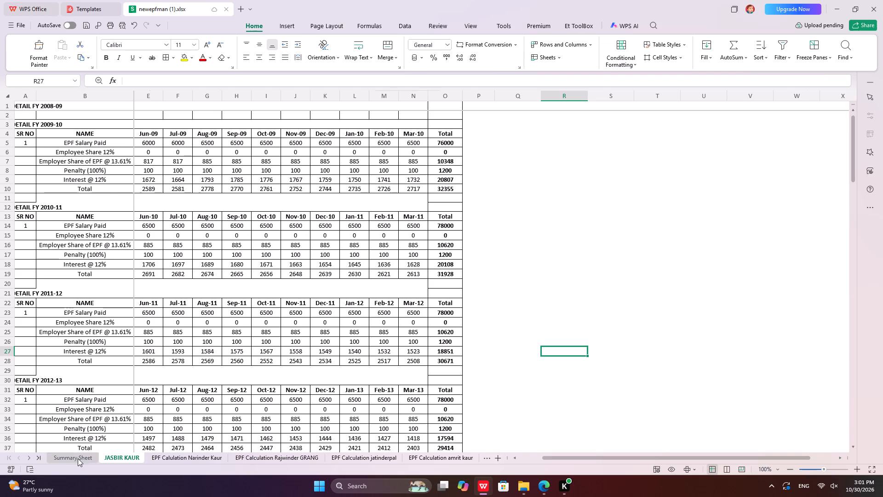
{"action": "right_click", "coordinate": [79, 458]}
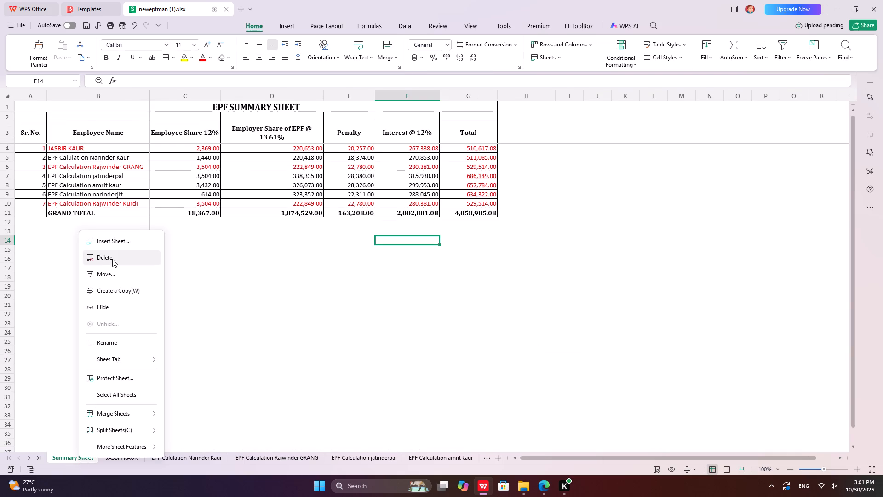
{"action": "left_click", "coordinate": [112, 259]}
{"action": "left_click", "coordinate": [469, 254]}
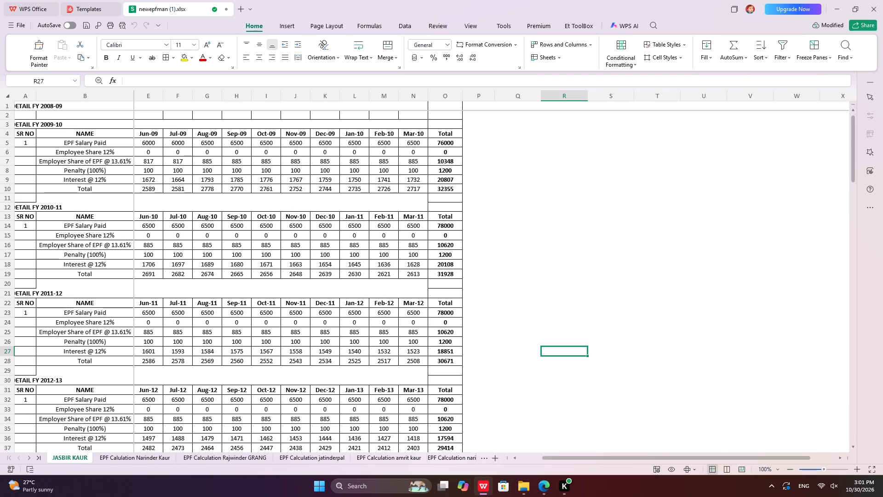
Delete rows 2 to 9, the FY 2008-09 block beneath its title, from the sixth employee's sheet and save the workbook.
{"action": "double_click", "coordinate": [39, 459]}
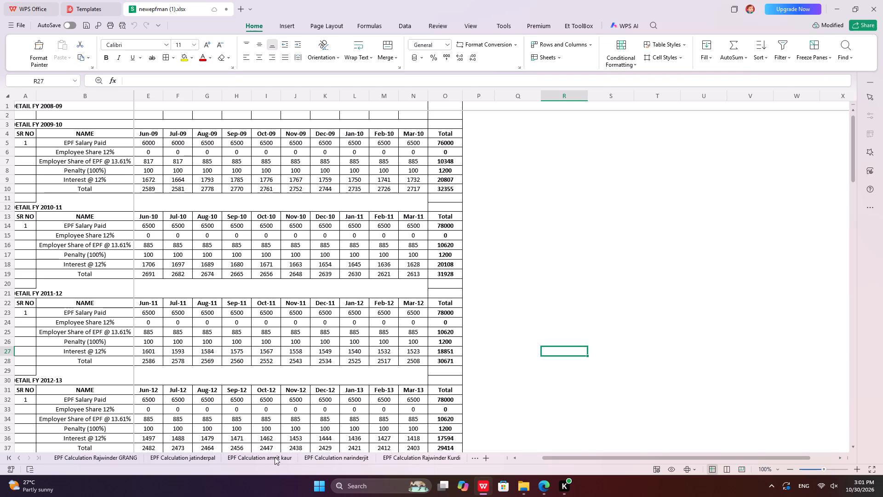
{"action": "left_click", "coordinate": [347, 459]}
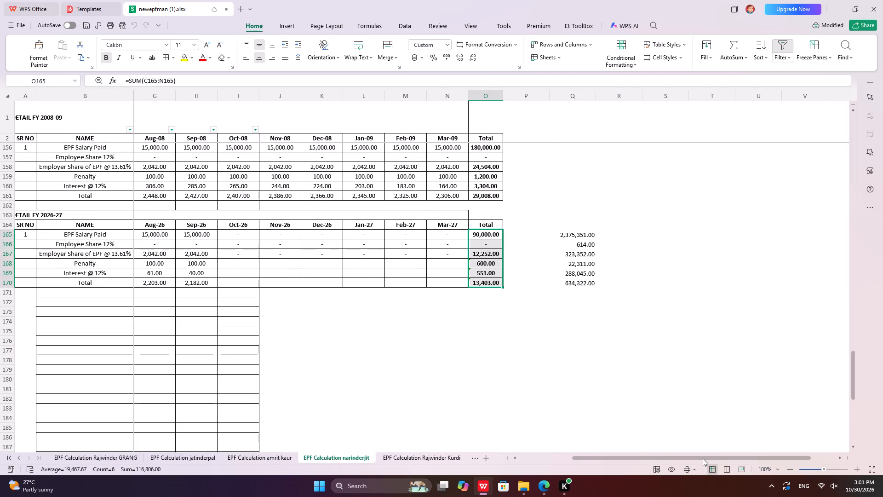
{"action": "left_click_drag", "start_coordinate": [703, 458], "coordinate": [528, 451]}
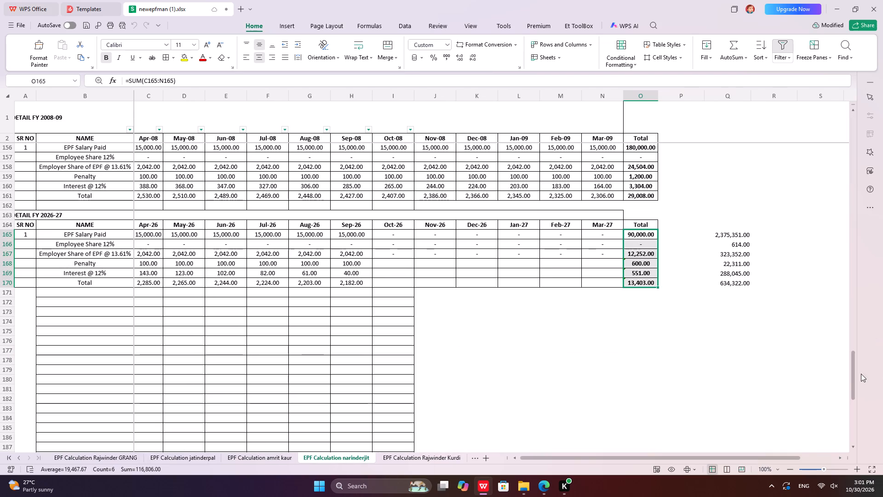
{"action": "left_click_drag", "start_coordinate": [854, 386], "coordinate": [843, 85]}
{"action": "left_click", "coordinate": [805, 301]}
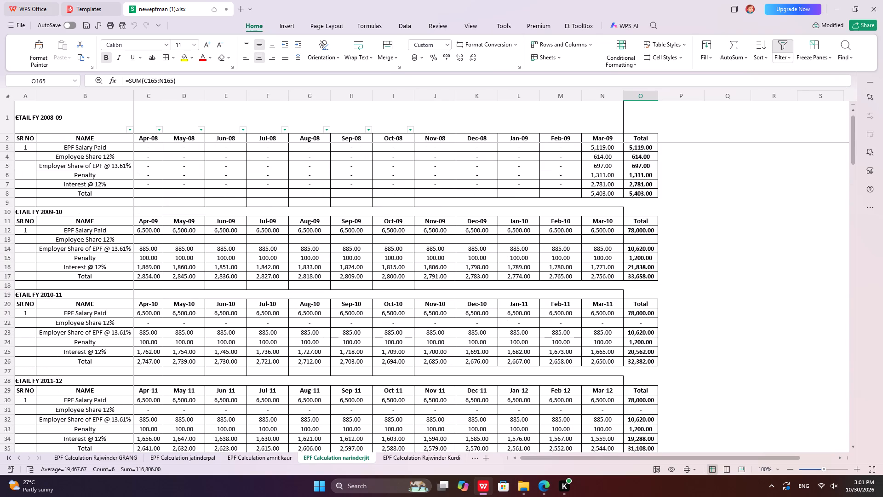
{"action": "left_click_drag", "start_coordinate": [10, 136], "coordinate": [24, 202]}
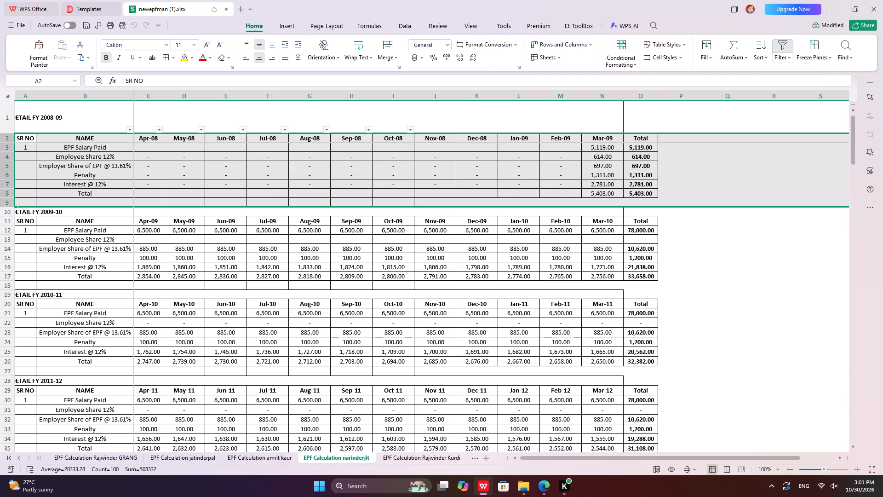
{"action": "right_click", "coordinate": [195, 169]}
{"action": "left_click", "coordinate": [230, 198]}
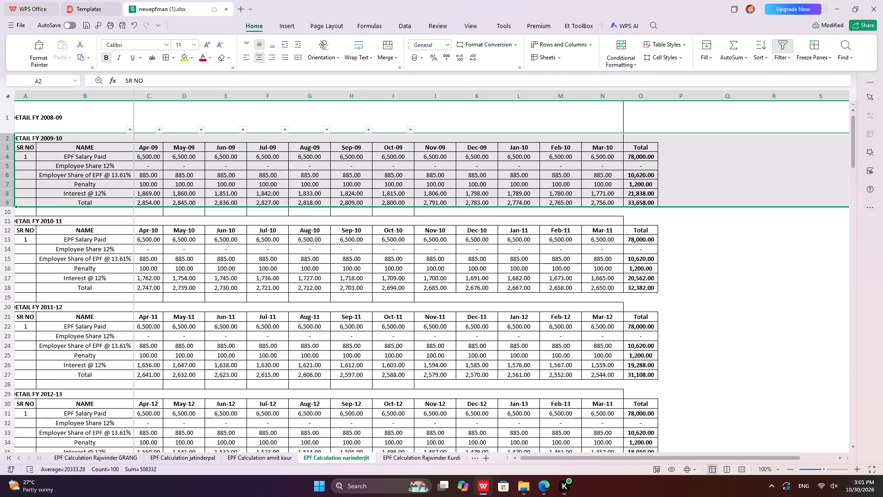
{"action": "key", "text": "ctrl+s"}
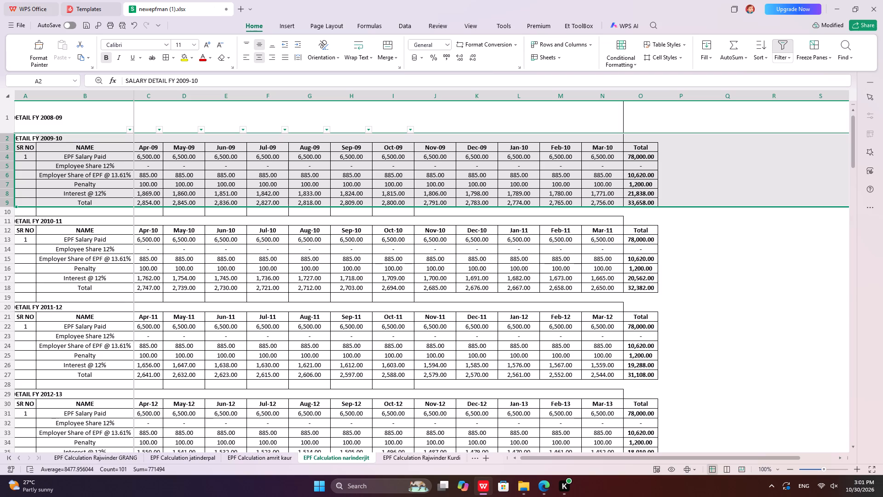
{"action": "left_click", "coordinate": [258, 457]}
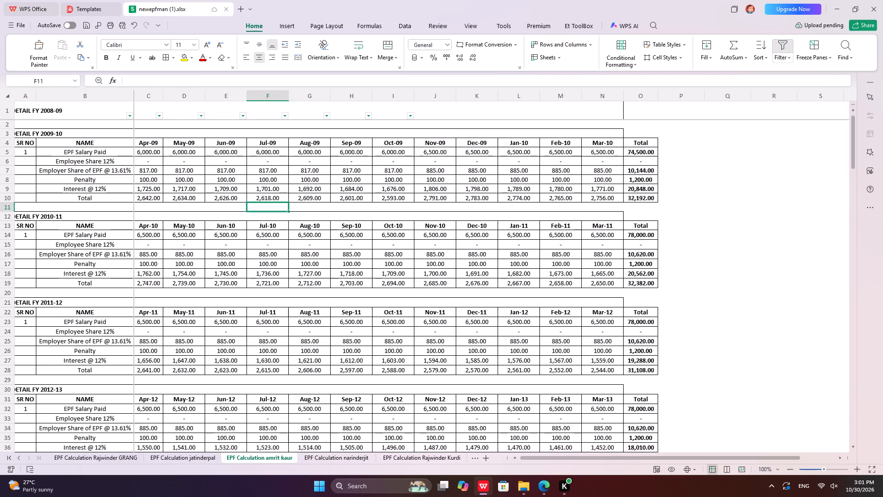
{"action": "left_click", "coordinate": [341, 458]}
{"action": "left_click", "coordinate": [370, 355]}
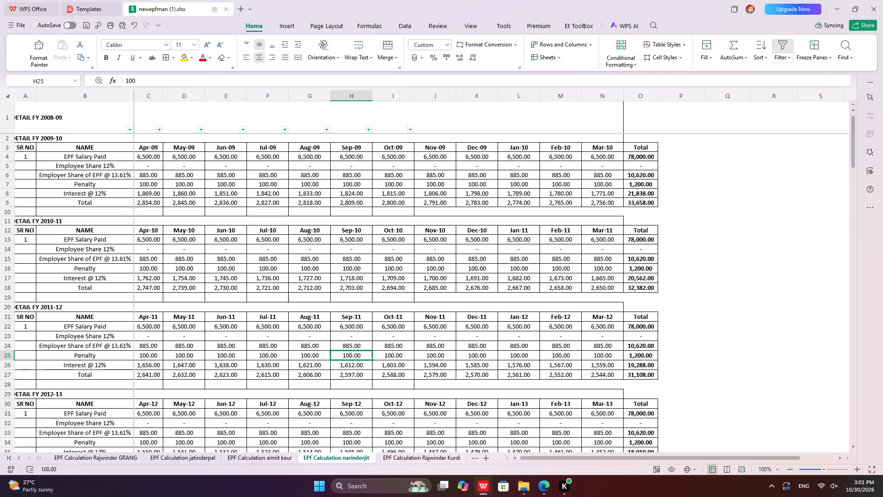
Delete rows 2 to 9, the FY 2008-09 block beneath its title, from the seventh employee's sheet and save the workbook.
{"action": "left_click", "coordinate": [416, 458]}
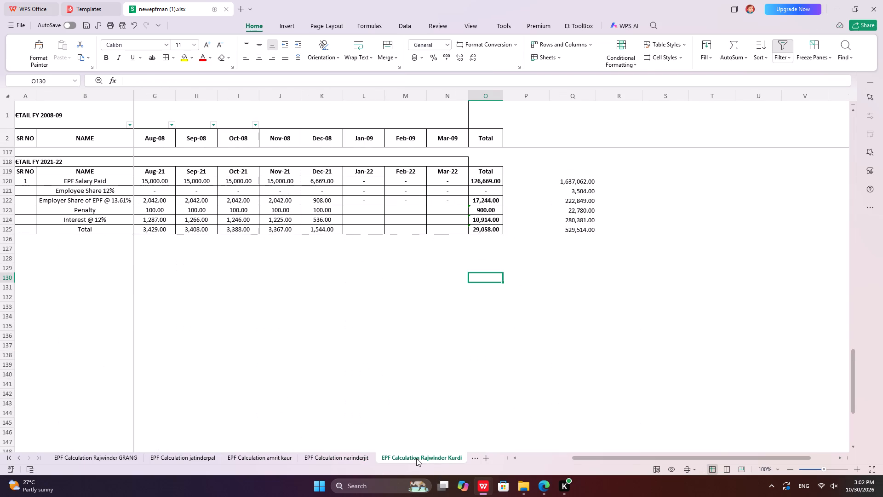
{"action": "left_click_drag", "start_coordinate": [651, 457], "coordinate": [469, 453]}
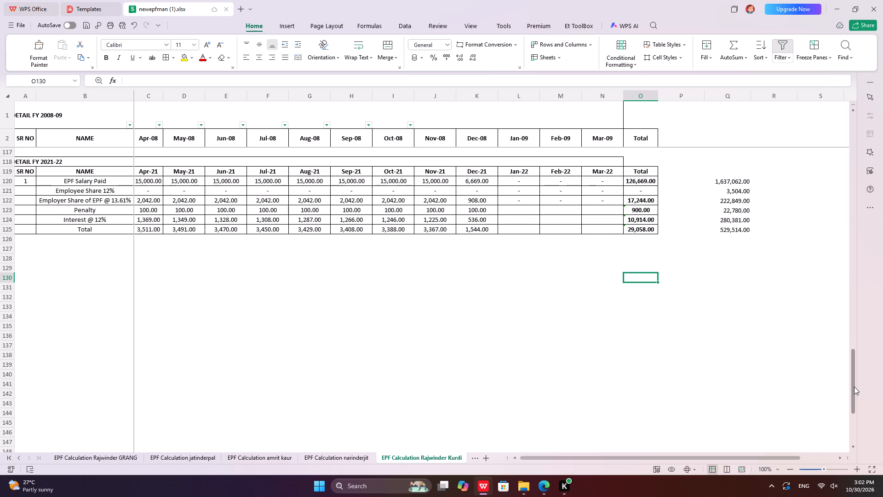
{"action": "left_click_drag", "start_coordinate": [854, 387], "coordinate": [861, 88]}
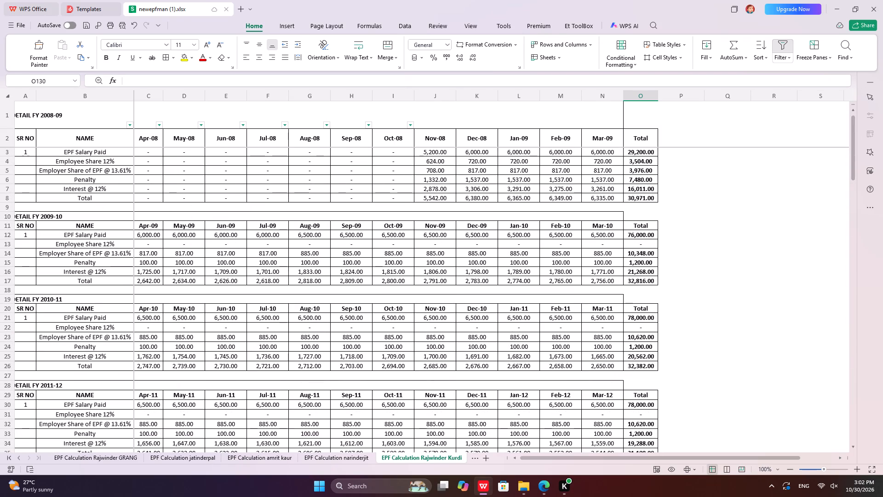
{"action": "left_click", "coordinate": [820, 290]}
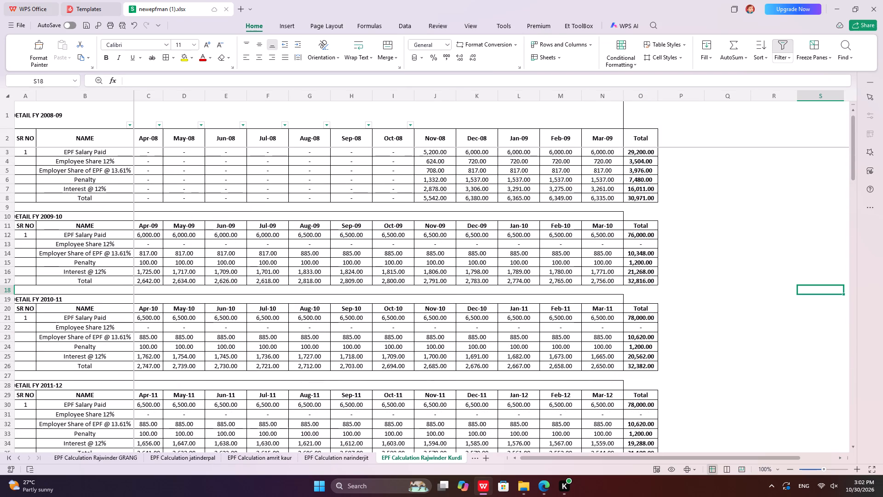
{"action": "left_click_drag", "start_coordinate": [9, 135], "coordinate": [32, 208]}
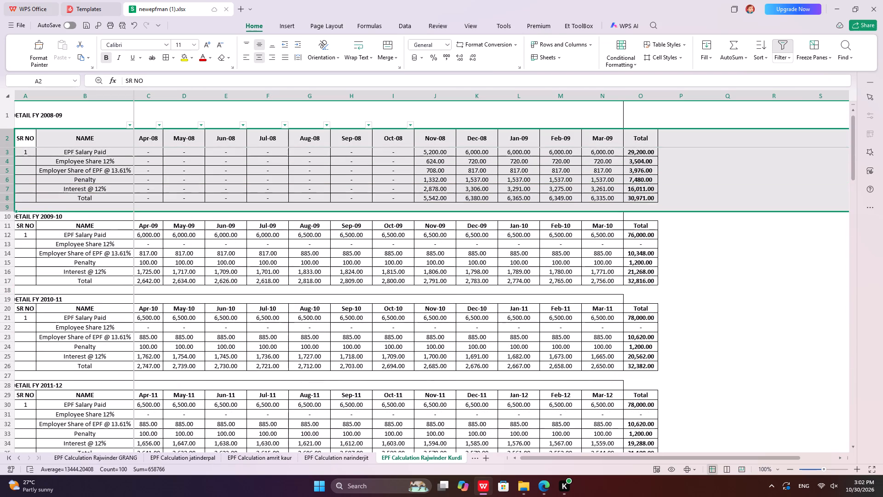
{"action": "right_click", "coordinate": [148, 175]}
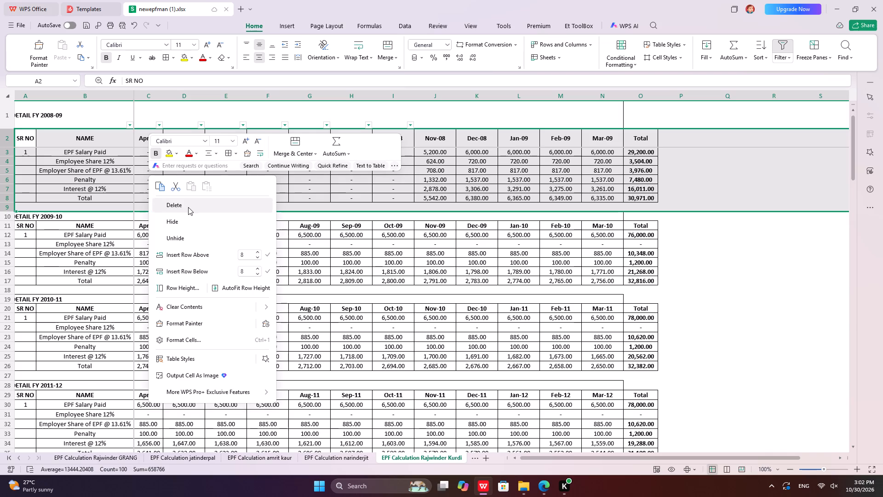
{"action": "left_click", "coordinate": [193, 208]}
{"action": "left_click", "coordinate": [344, 302]}
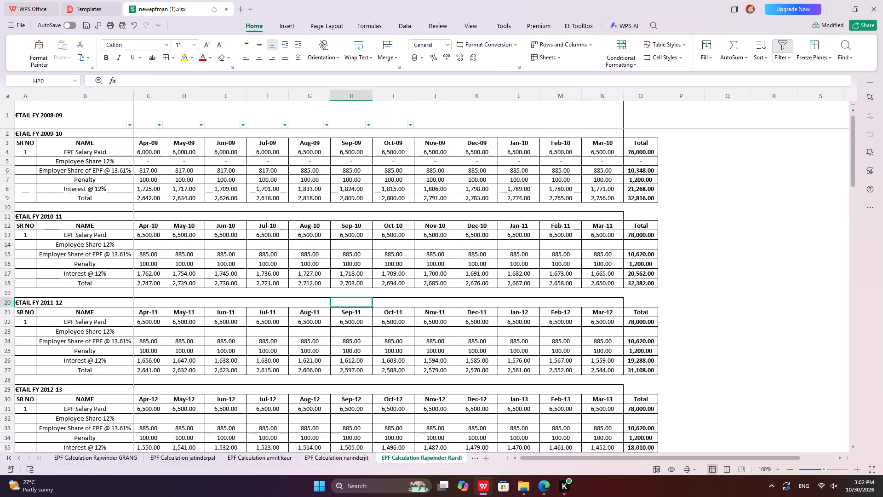
{"action": "key", "text": "ctrl+s"}
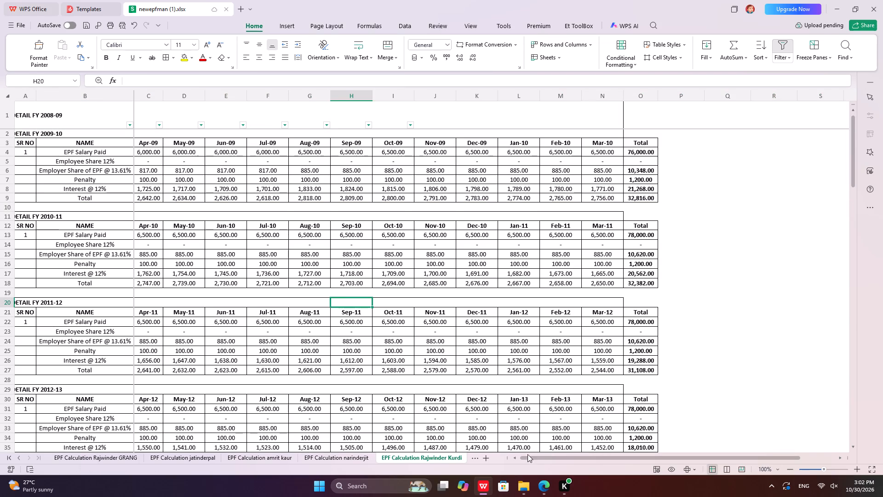
Recheck the sixth and seventh employees' sheets and save the workbook again.
{"action": "left_click_drag", "start_coordinate": [537, 456], "coordinate": [476, 452]}
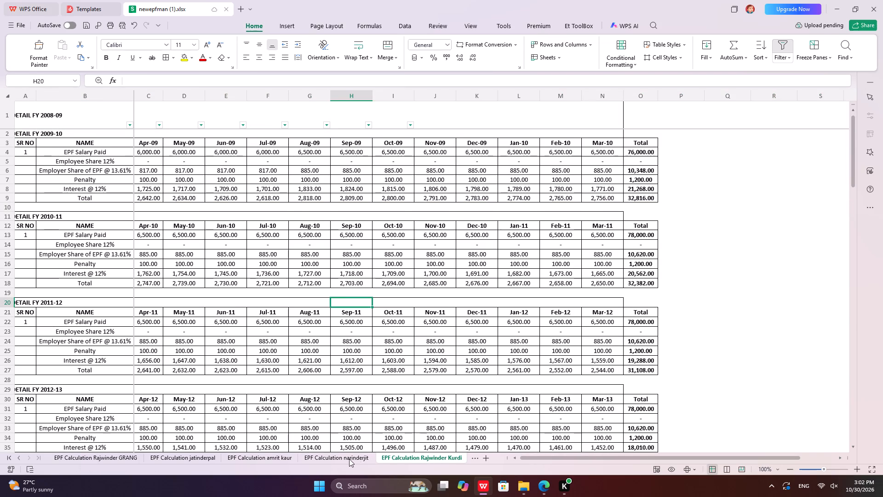
{"action": "left_click", "coordinate": [349, 459]}
{"action": "left_click", "coordinate": [421, 457]}
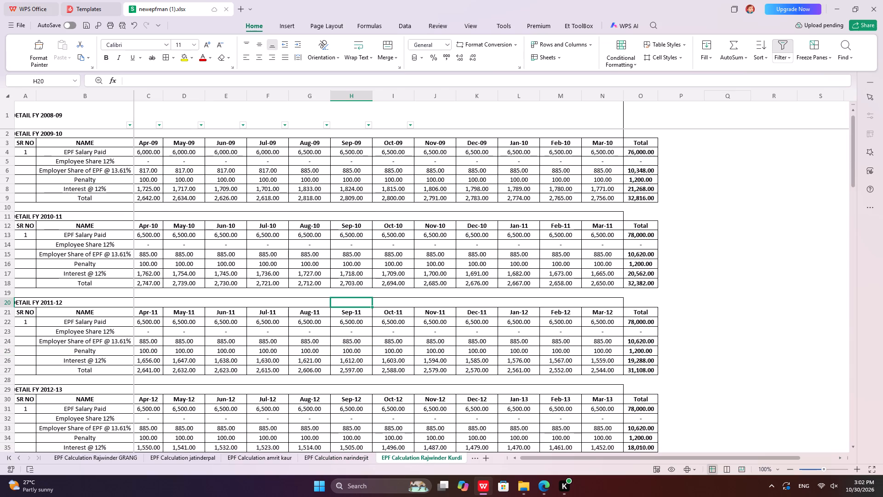
{"action": "left_click", "coordinate": [724, 363]}
{"action": "key", "text": "ctrl+s"}
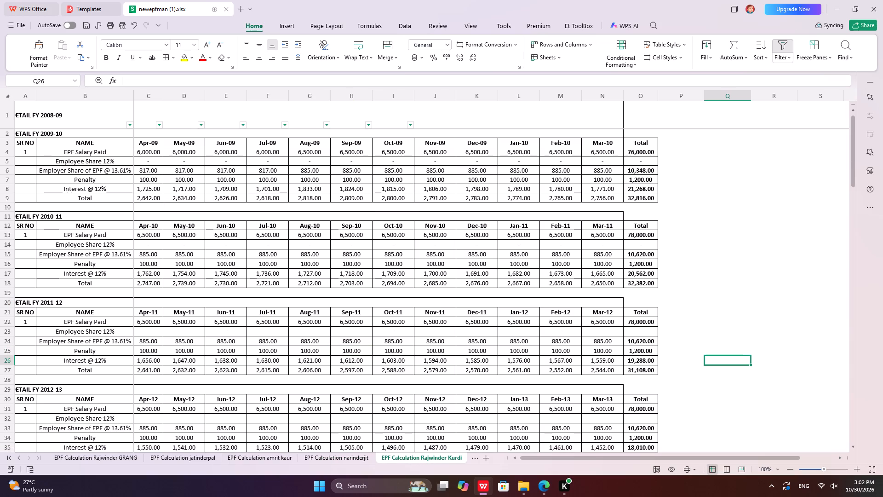
{"action": "left_click", "coordinate": [732, 233]}
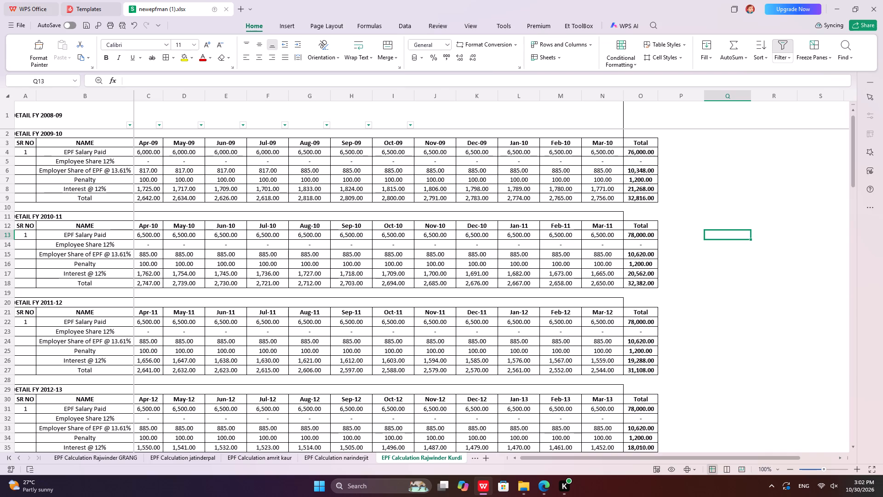
{"action": "key", "text": "ctrl+s"}
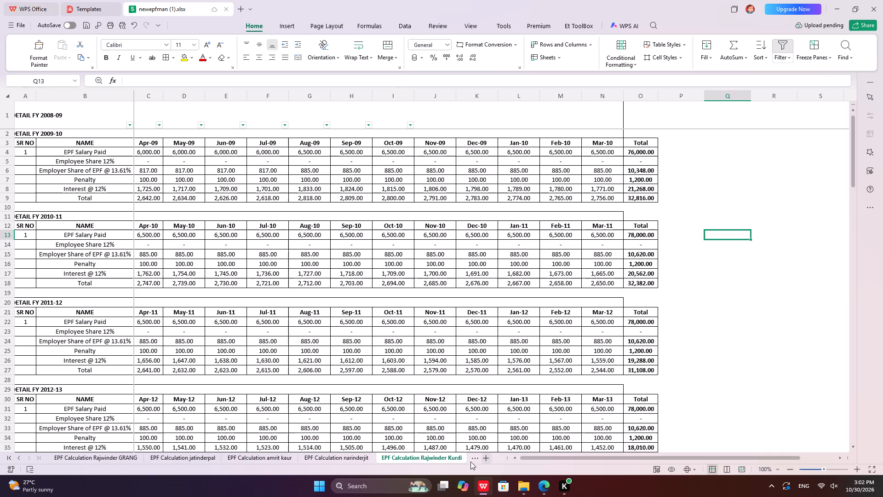
Save a copy of the workbook to the Desktop as "epf calculation" in Microsoft Excel Workbook (*.xlsx) format.
{"action": "left_click", "coordinate": [23, 457]}
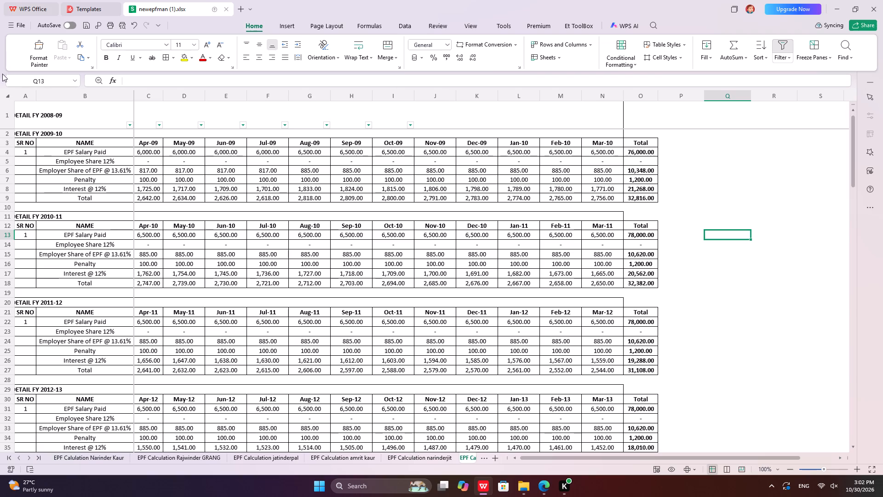
{"action": "left_click", "coordinate": [13, 25]}
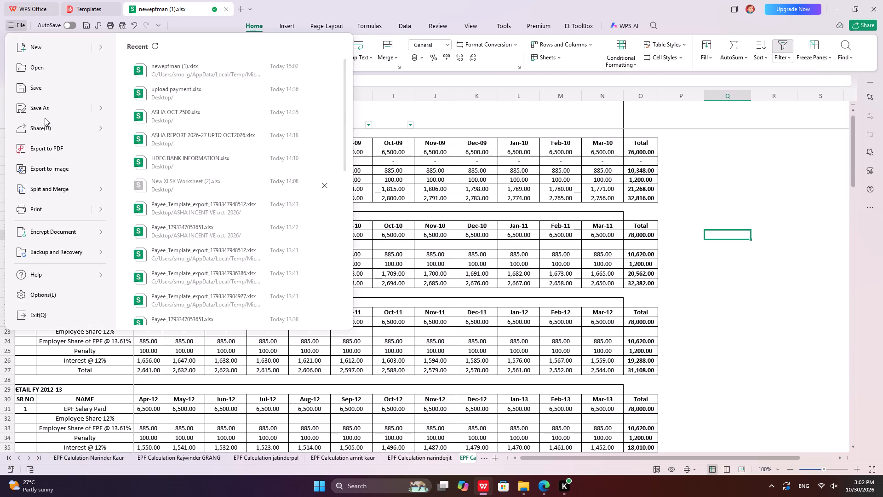
{"action": "left_click", "coordinate": [45, 105]}
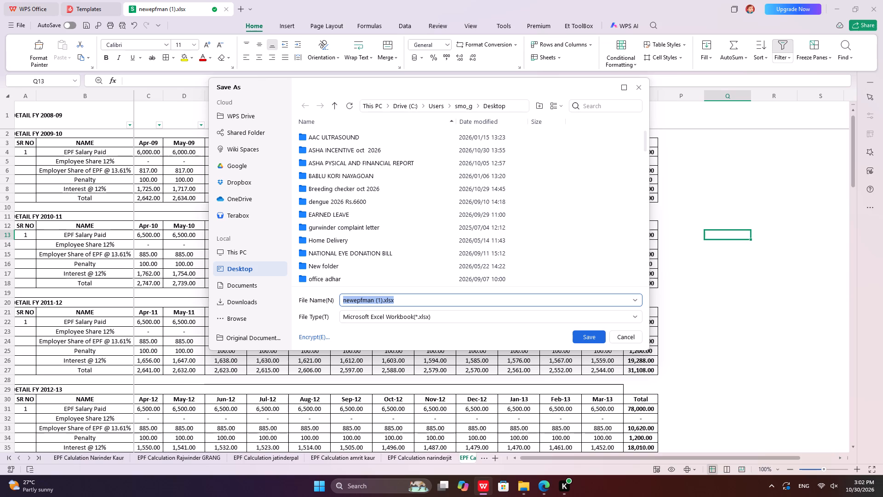
{"action": "key", "text": "BackSpace"}
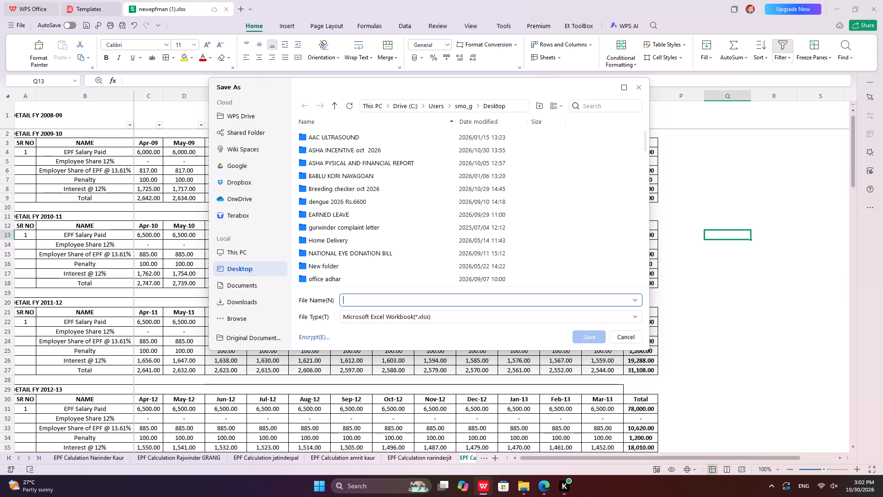
{"action": "type", "text": "epf calculation"}
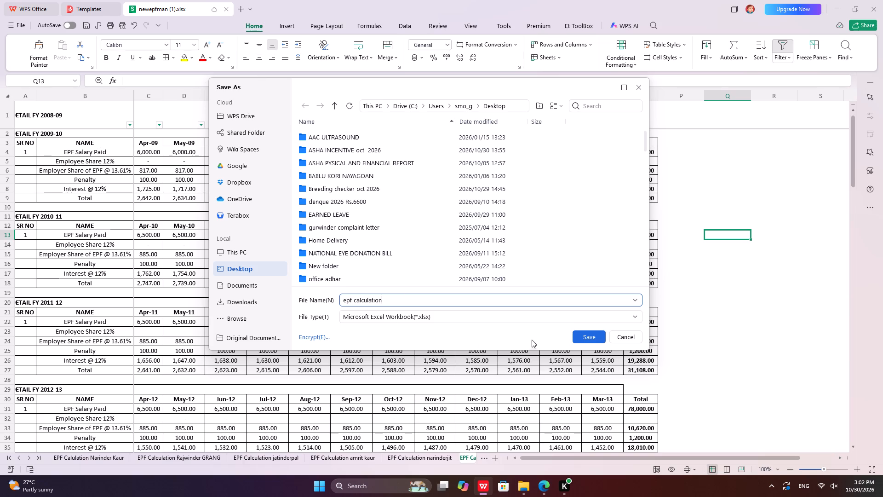
{"action": "left_click", "coordinate": [589, 338]}
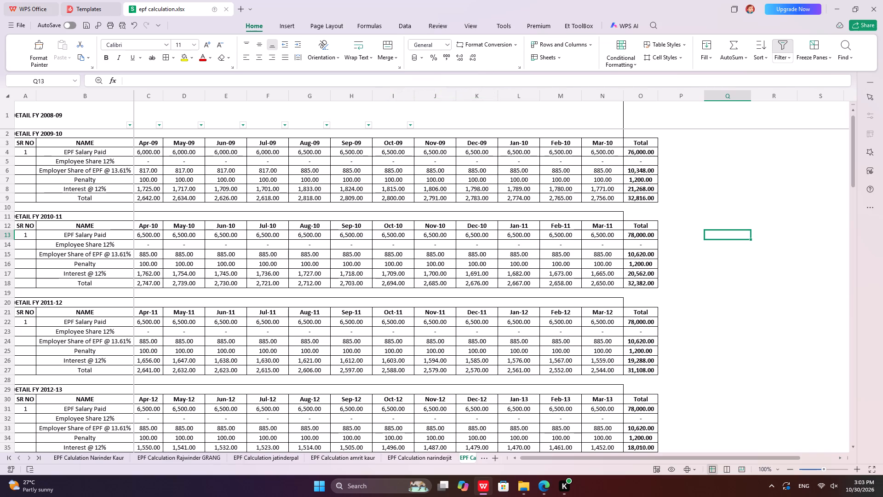
Compare the FY 2009-10 salary rows on the fifth and sixth employees' sheets and save the workbook.
{"action": "left_click", "coordinate": [439, 457]}
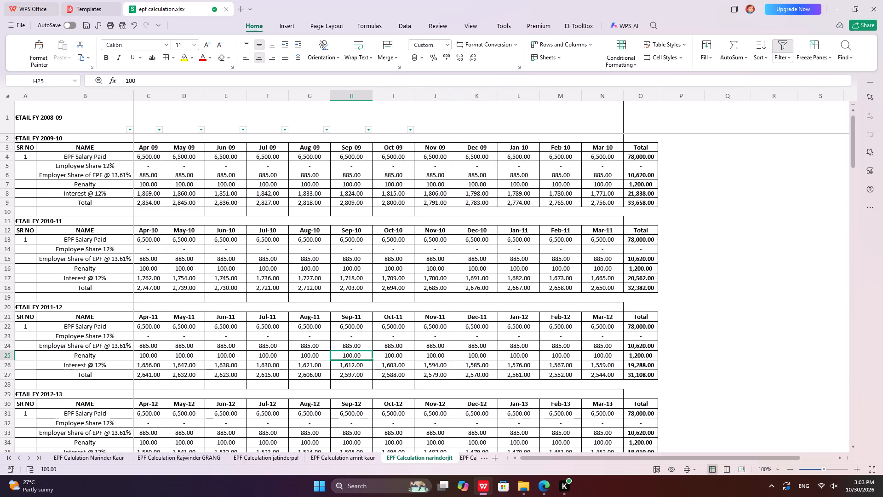
{"action": "left_click", "coordinate": [150, 160]}
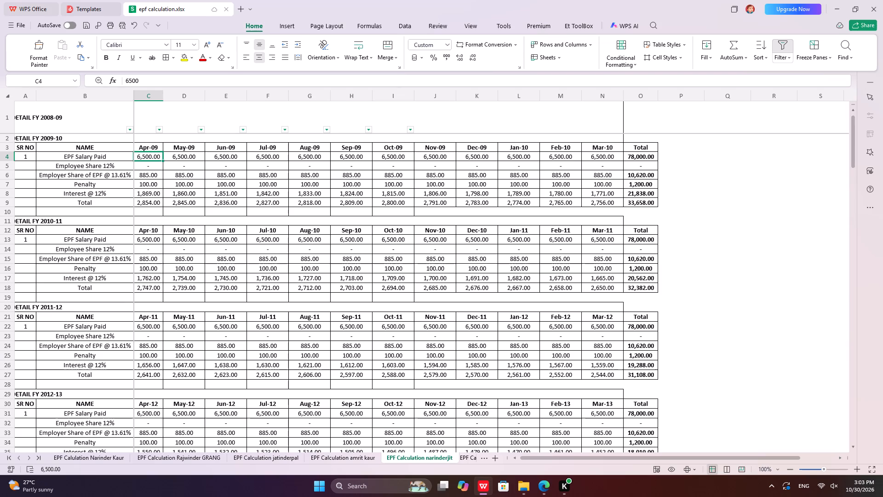
{"action": "left_click", "coordinate": [349, 460]}
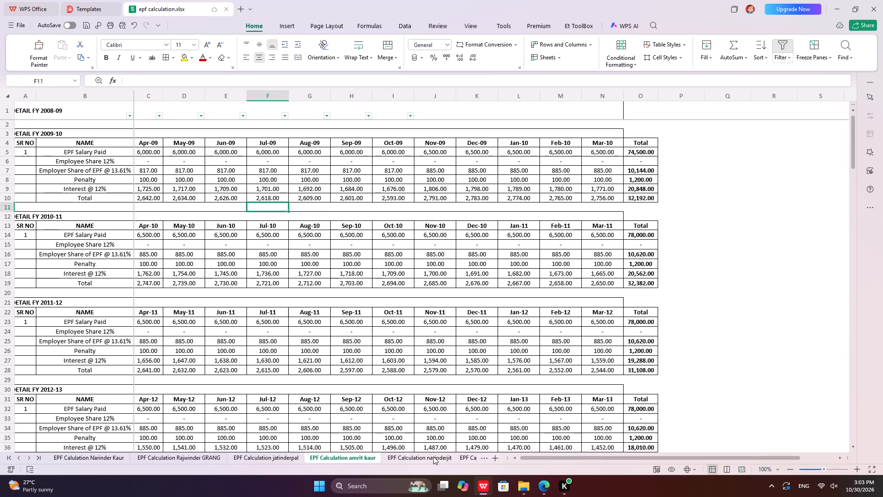
{"action": "left_click", "coordinate": [432, 458]}
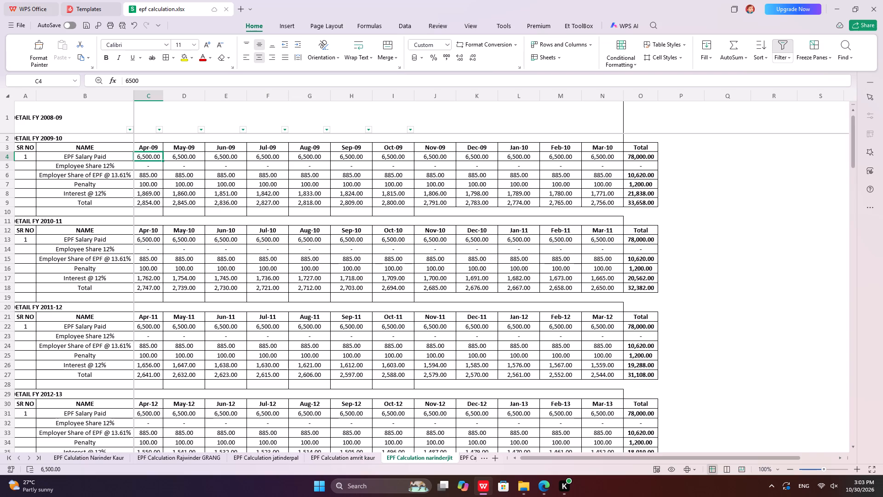
{"action": "key", "text": "ctrl+s"}
{"action": "left_click", "coordinate": [241, 12]}
{"action": "left_click", "coordinate": [250, 9]}
{"action": "scroll", "coordinate": [277, 308], "scroll_direction": "up", "scroll_amount": 2}
Set the Apr-09 EPF Salary Paid value in cell C4 of the sixth employee's sheet to 6000.
{"action": "left_click", "coordinate": [151, 156]}
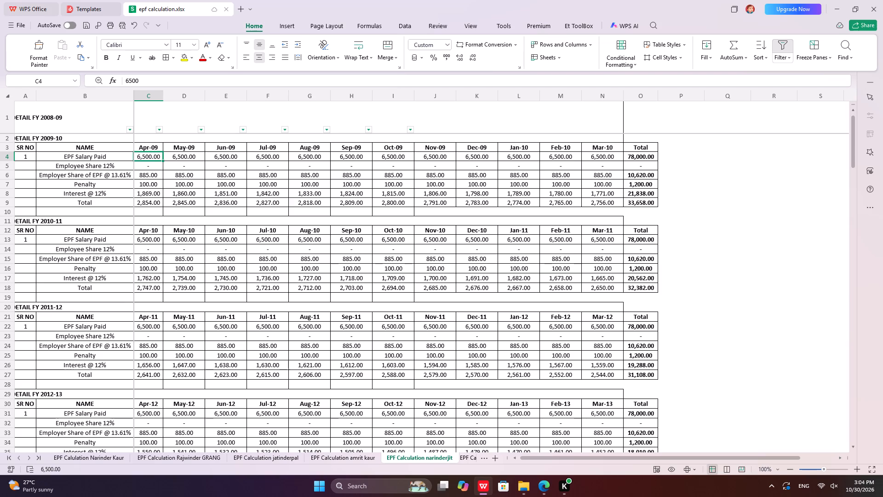
{"action": "left_click", "coordinate": [154, 156]}
{"action": "left_click", "coordinate": [149, 155]}
{"action": "type", "text": "6000"}
{"action": "left_click", "coordinate": [192, 269]}
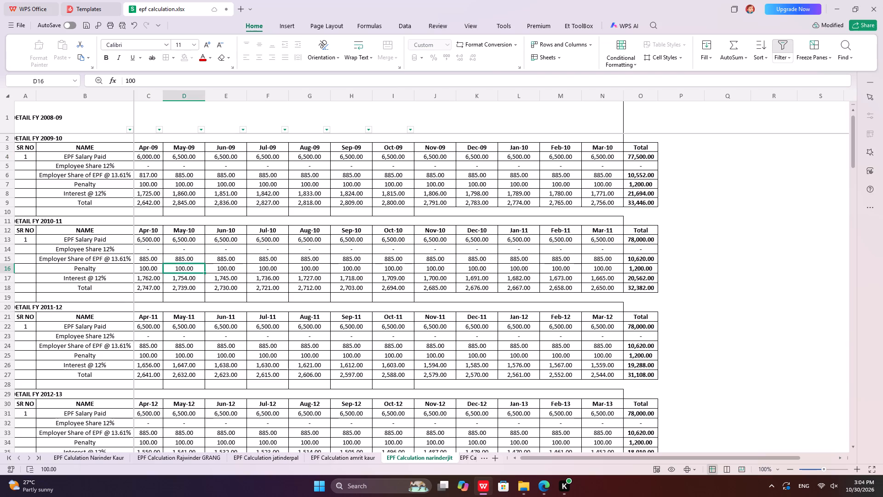
Fill the Apr-09 EPF Salary Paid value across May-09 to Mar-10 in row 4, using Copy Cells for 6,000.00 in every month.
{"action": "left_click", "coordinate": [153, 157]}
{"action": "left_click_drag", "start_coordinate": [164, 161], "coordinate": [222, 161]}
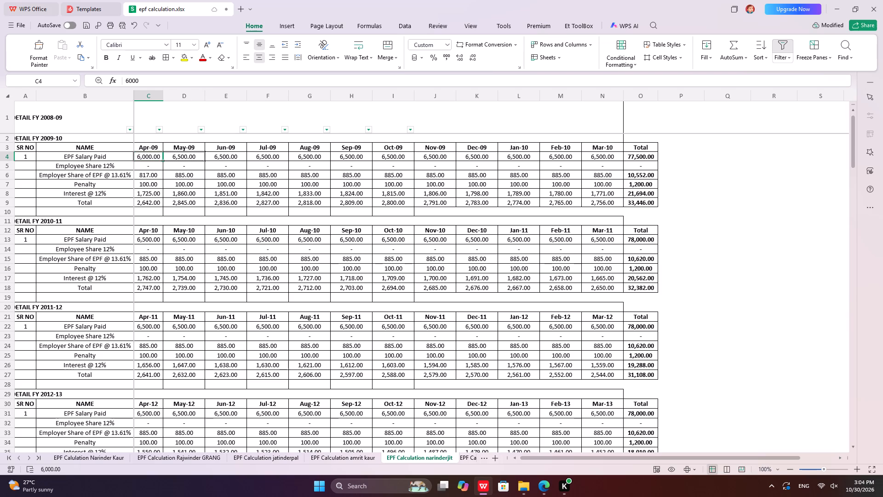
{"action": "left_click_drag", "start_coordinate": [222, 161], "coordinate": [337, 170]}
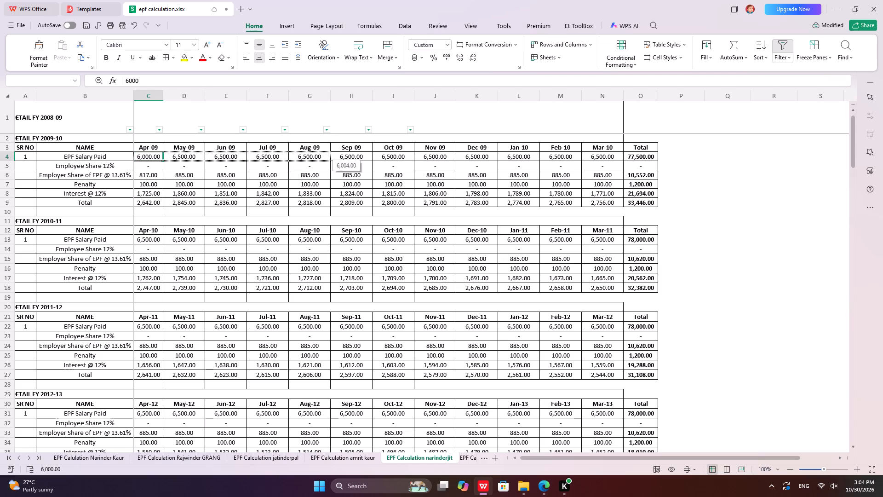
{"action": "left_click_drag", "start_coordinate": [337, 170], "coordinate": [617, 160]}
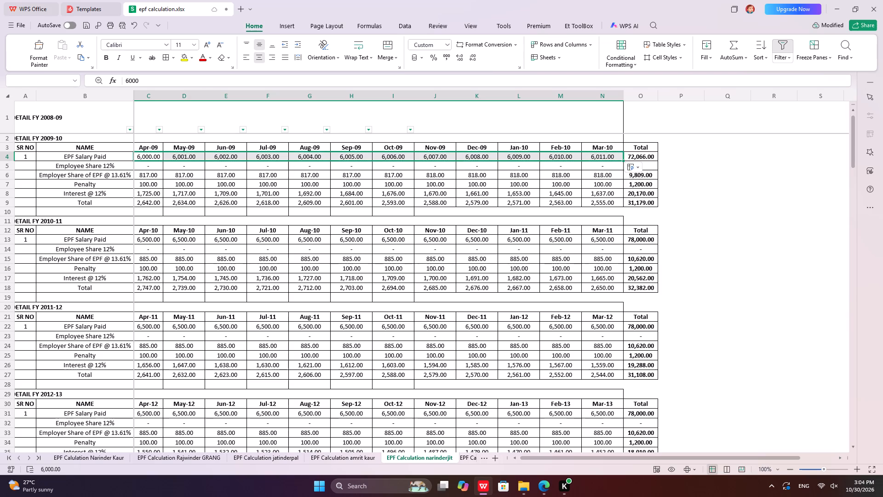
{"action": "left_click", "coordinate": [634, 166]}
{"action": "left_click", "coordinate": [642, 185]}
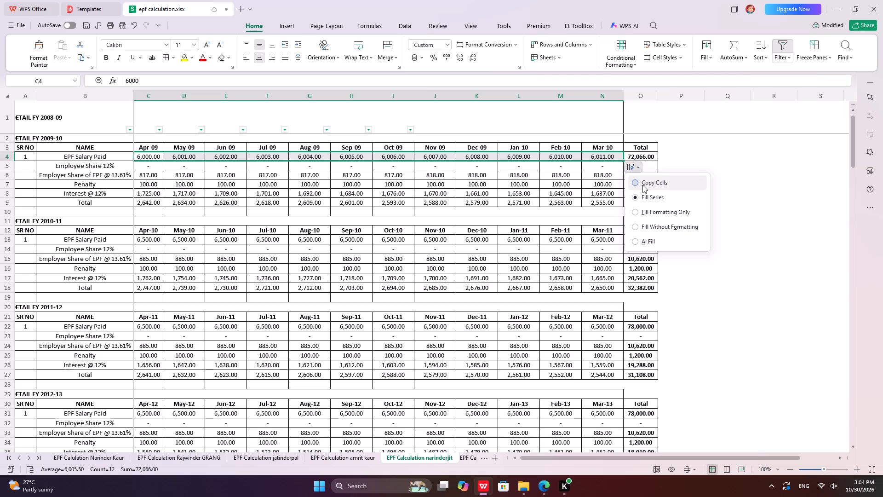
{"action": "left_click", "coordinate": [218, 201]}
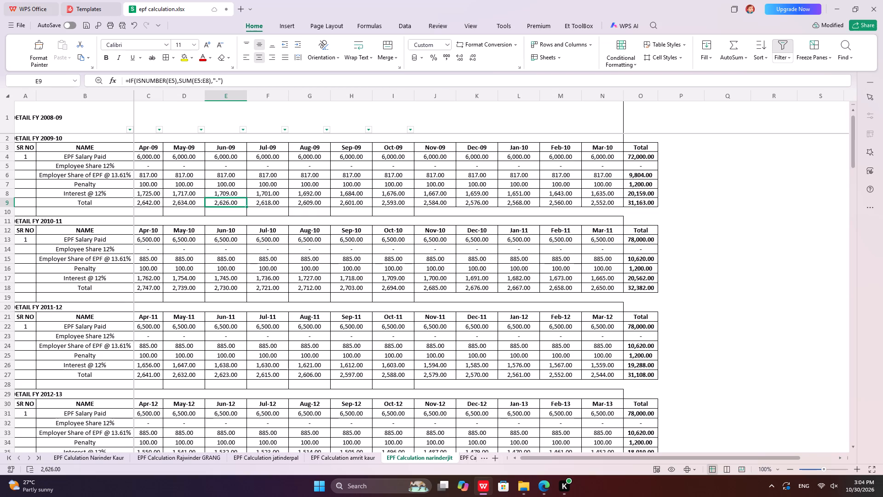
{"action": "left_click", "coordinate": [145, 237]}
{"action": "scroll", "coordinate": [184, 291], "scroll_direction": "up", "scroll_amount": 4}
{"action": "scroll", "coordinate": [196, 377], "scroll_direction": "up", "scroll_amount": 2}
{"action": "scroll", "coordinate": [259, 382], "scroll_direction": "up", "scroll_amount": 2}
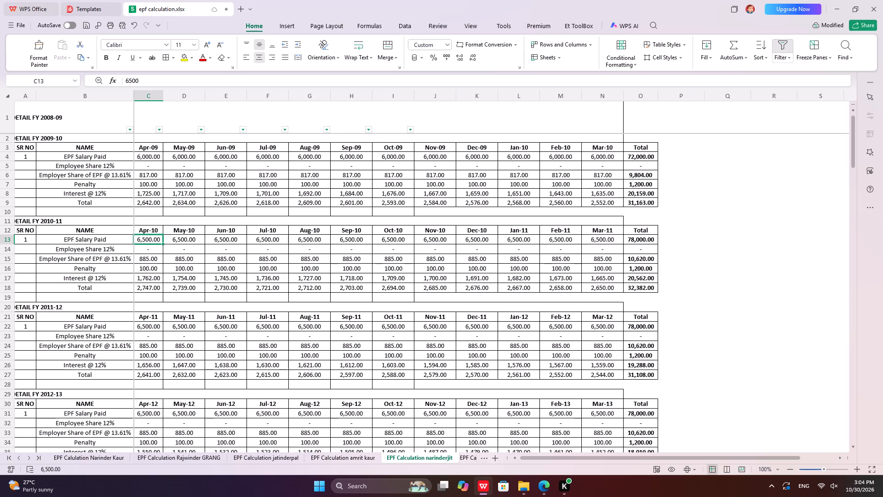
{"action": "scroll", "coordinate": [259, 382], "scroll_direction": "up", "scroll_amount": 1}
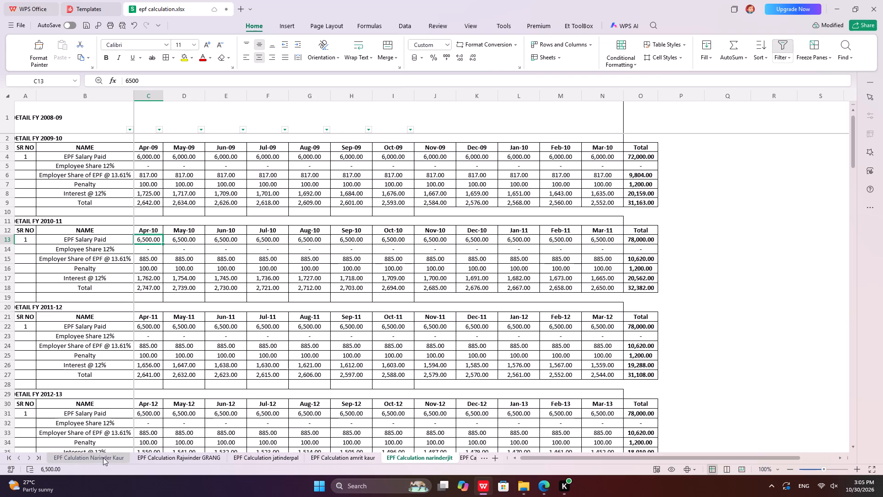
Move the sixth employee's EPF sheet so it directly follows the second sheet in the workbook.
{"action": "left_click_drag", "start_coordinate": [430, 457], "coordinate": [179, 446]}
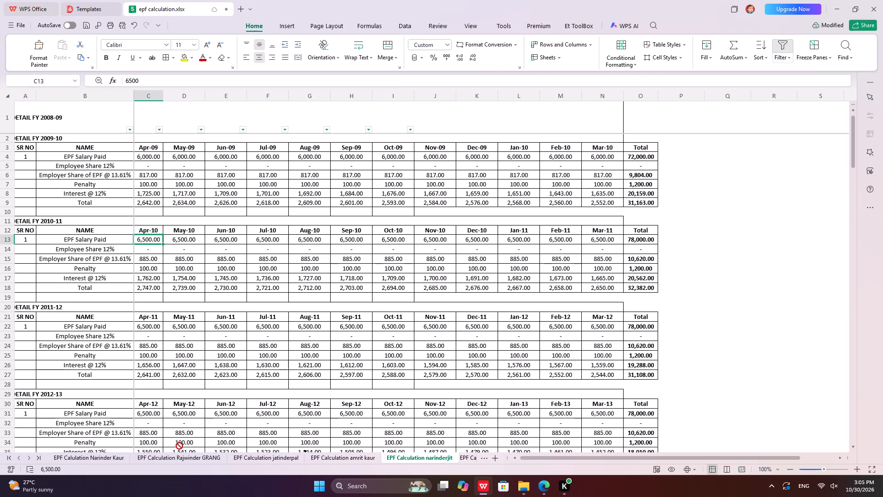
{"action": "left_click_drag", "start_coordinate": [179, 446], "coordinate": [168, 455]}
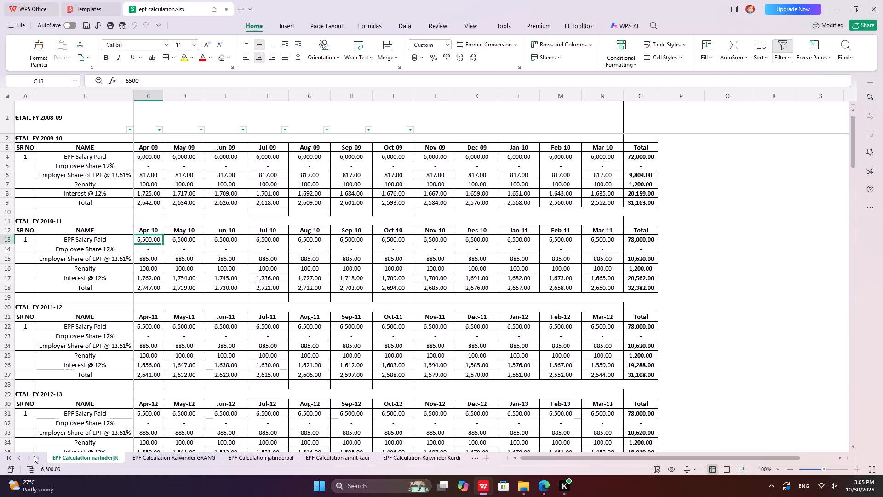
Compare the EPF Salary Paid rows on the second sheet and the adjacent third sheet, from FY 2009-10 through FY 2015-16.
{"action": "double_click", "coordinate": [15, 458]}
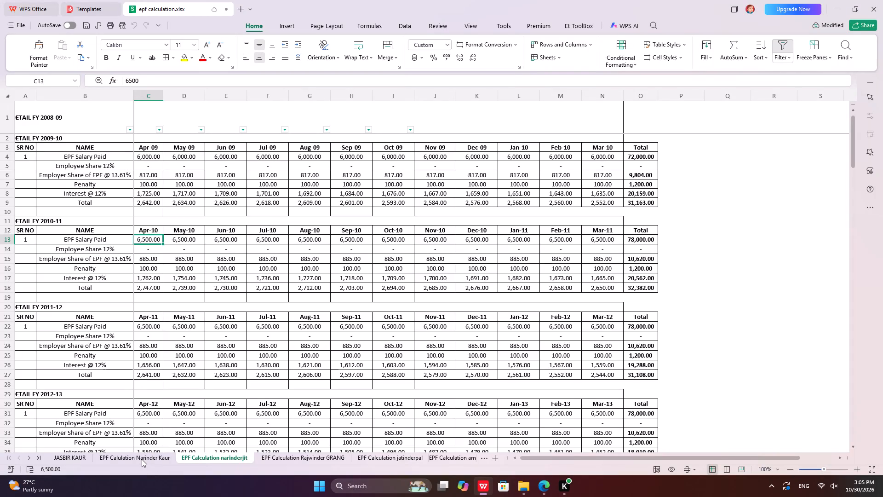
{"action": "left_click", "coordinate": [142, 459]}
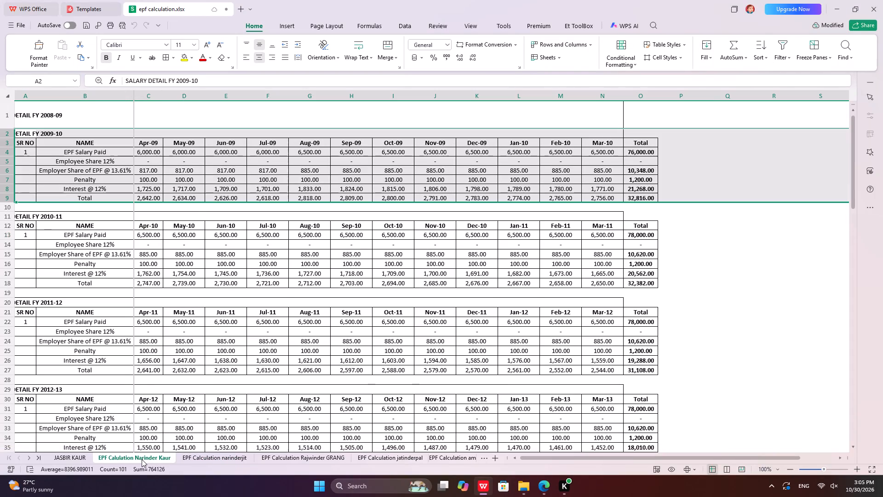
{"action": "scroll", "coordinate": [285, 367], "scroll_direction": "up", "scroll_amount": 7}
{"action": "left_click", "coordinate": [270, 382]}
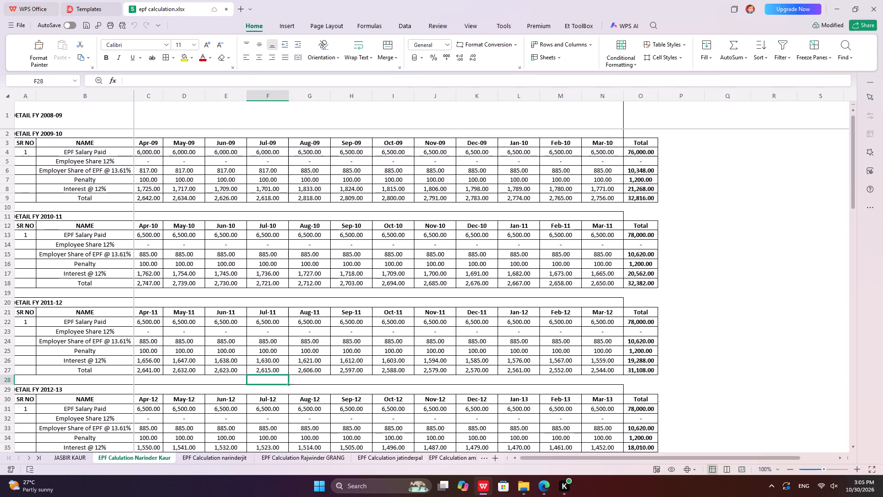
{"action": "scroll", "coordinate": [359, 275], "scroll_direction": "up", "scroll_amount": 4}
{"action": "left_click", "coordinate": [301, 153]}
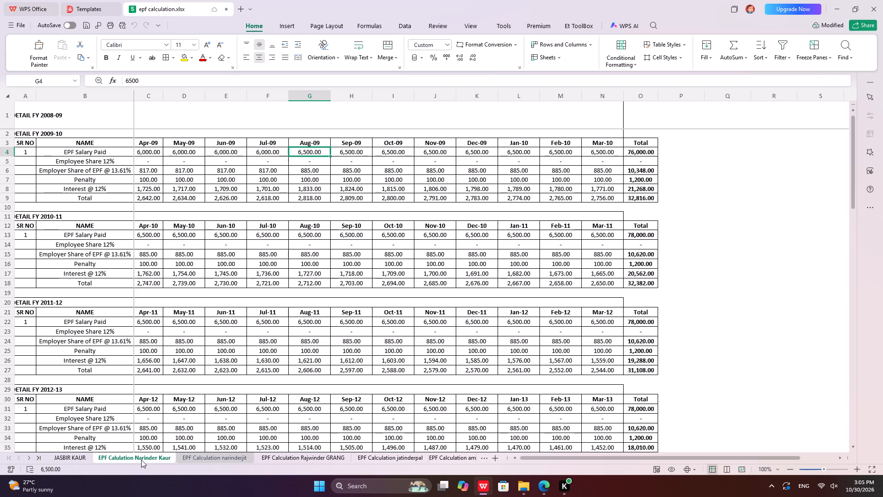
{"action": "left_click", "coordinate": [209, 460]}
{"action": "scroll", "coordinate": [266, 400], "scroll_direction": "down", "scroll_amount": 3}
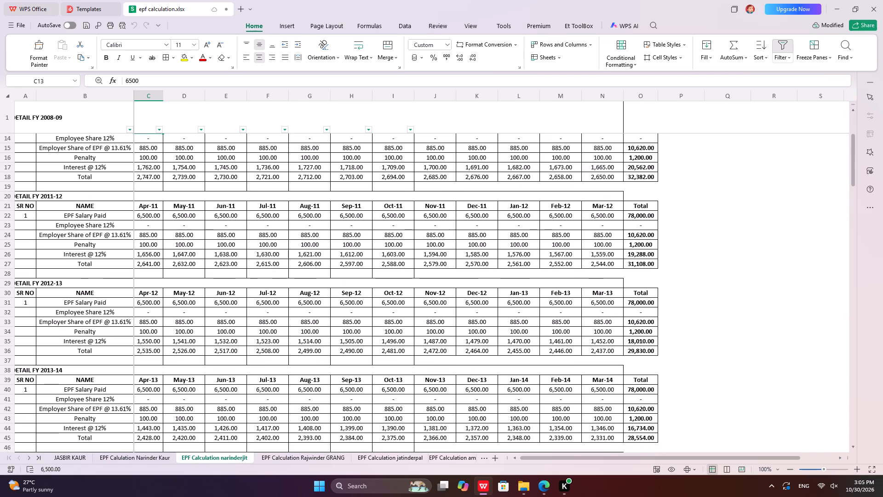
{"action": "scroll", "coordinate": [263, 394], "scroll_direction": "down", "scroll_amount": 6}
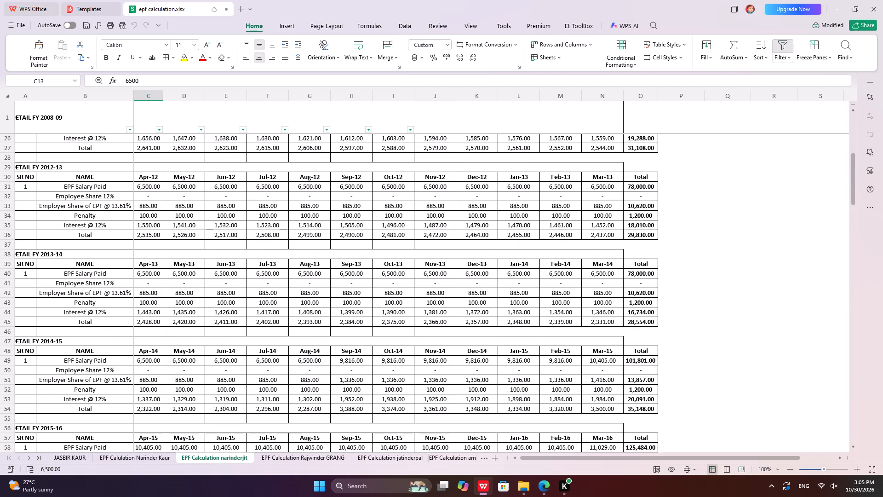
{"action": "left_click", "coordinate": [145, 459]}
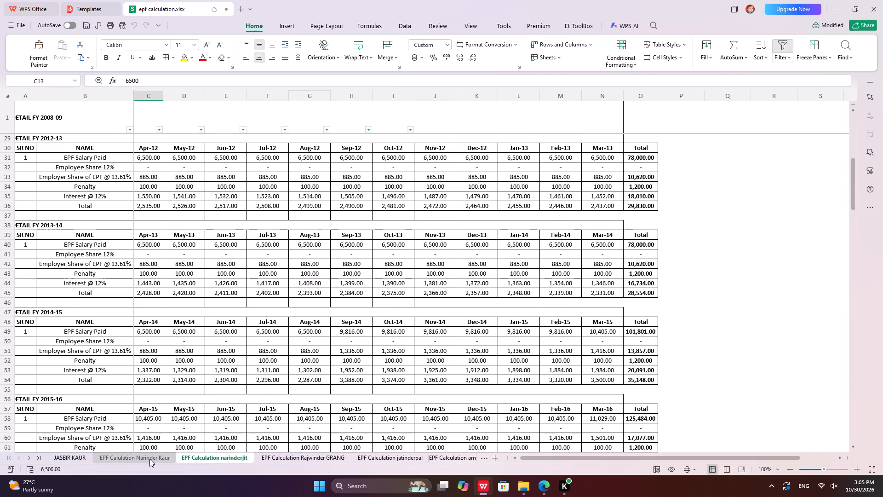
{"action": "scroll", "coordinate": [220, 363], "scroll_direction": "up", "scroll_amount": 3}
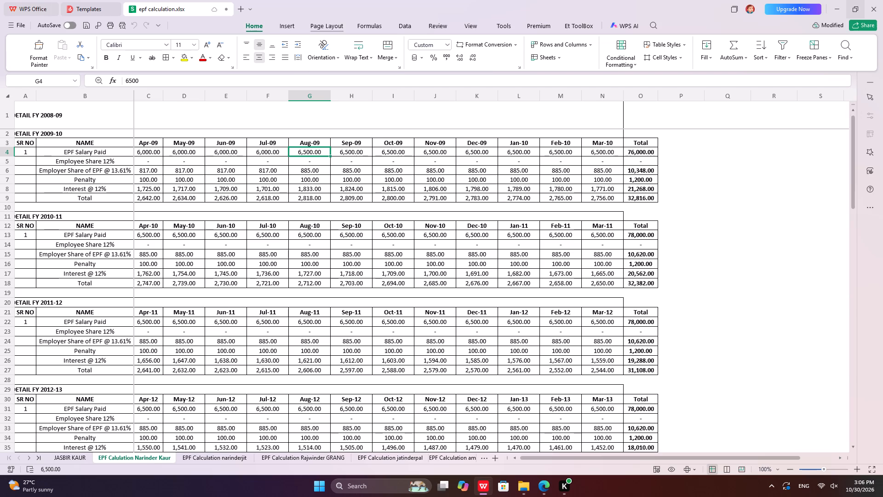
Create a copy of the second sheet, the employee's EPF calculation, in a new workbook.
{"action": "right_click", "coordinate": [114, 457]}
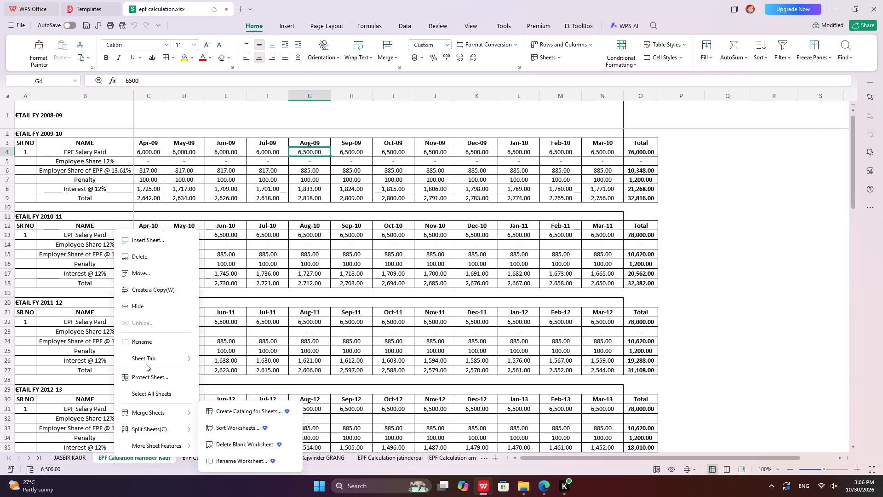
{"action": "left_click", "coordinate": [146, 275]}
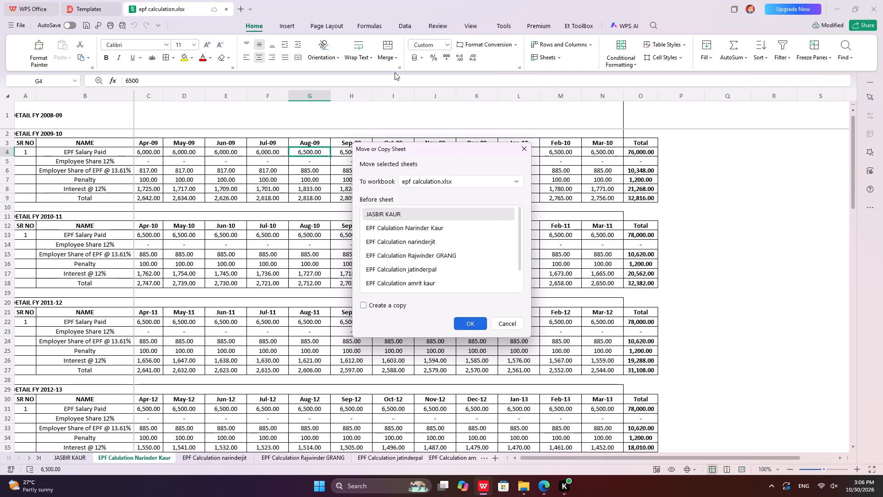
{"action": "left_click", "coordinate": [427, 179]}
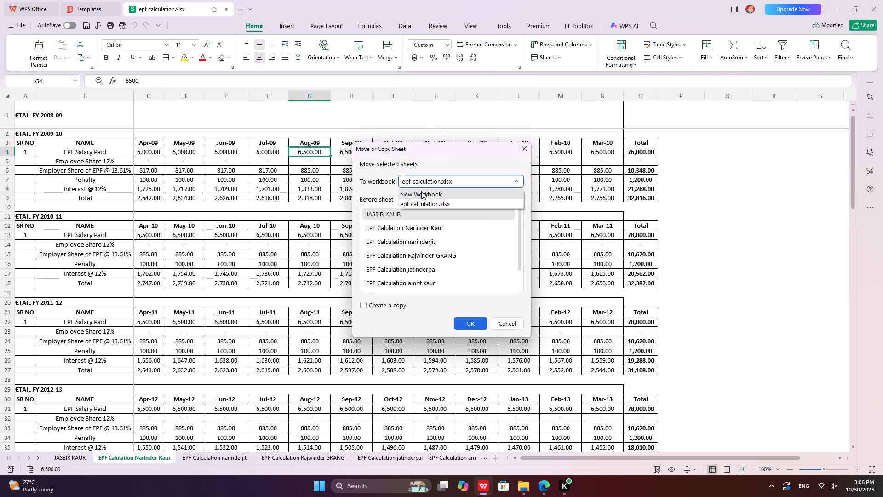
{"action": "left_click", "coordinate": [421, 193]}
{"action": "left_click", "coordinate": [389, 306]}
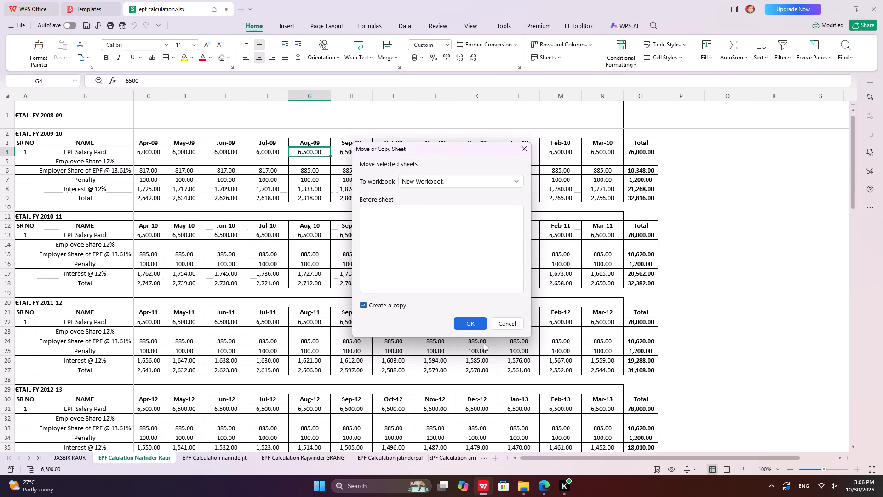
{"action": "left_click", "coordinate": [473, 320]}
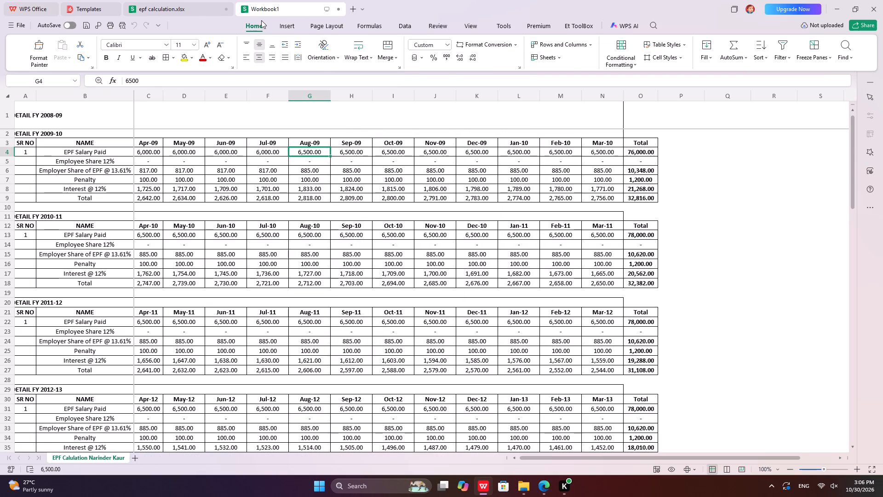
Save the new single-sheet workbook as a separate file.
{"action": "left_click", "coordinate": [9, 24]}
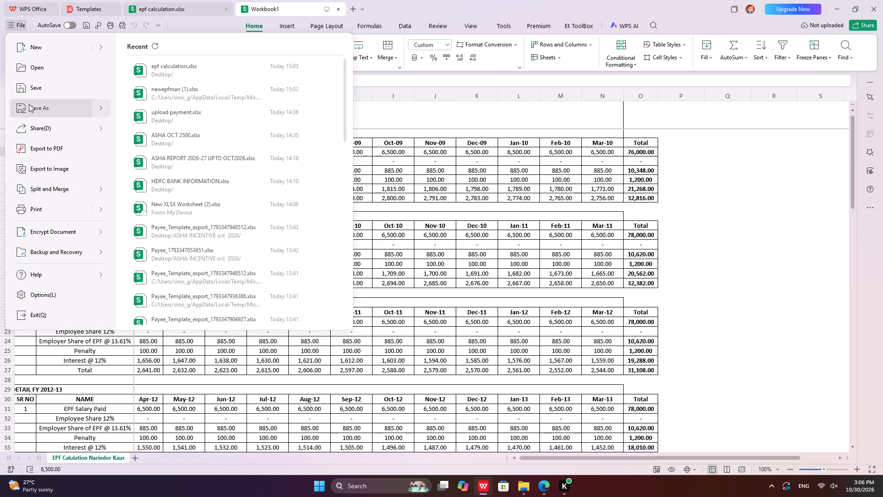
Save the new single-sheet workbook to the Desktop under the file name "narinder epf" as a Microsoft Excel workbook.
{"action": "left_click", "coordinate": [33, 106]}
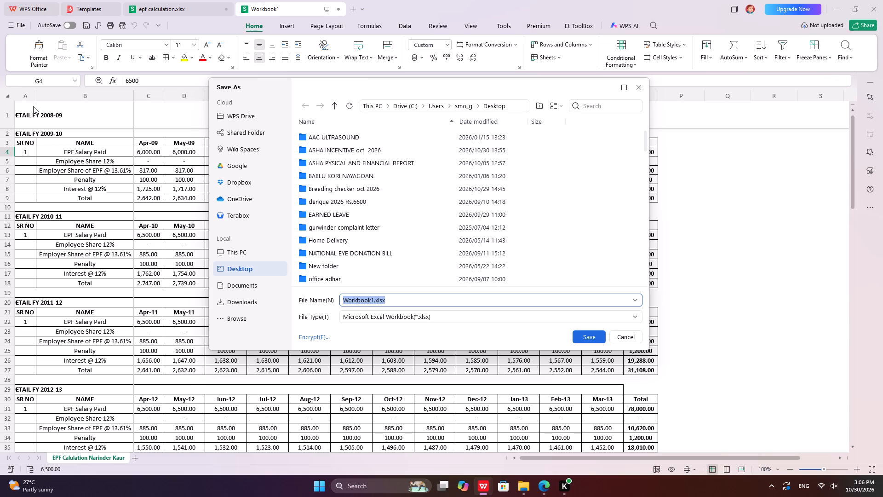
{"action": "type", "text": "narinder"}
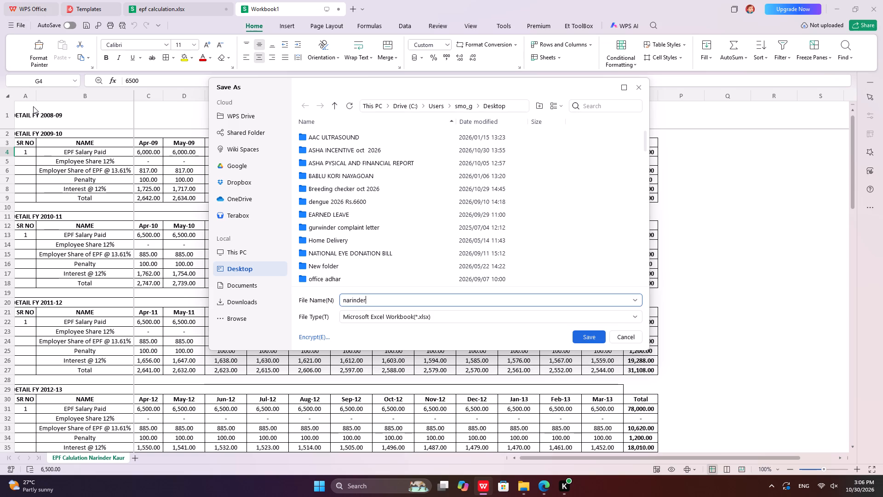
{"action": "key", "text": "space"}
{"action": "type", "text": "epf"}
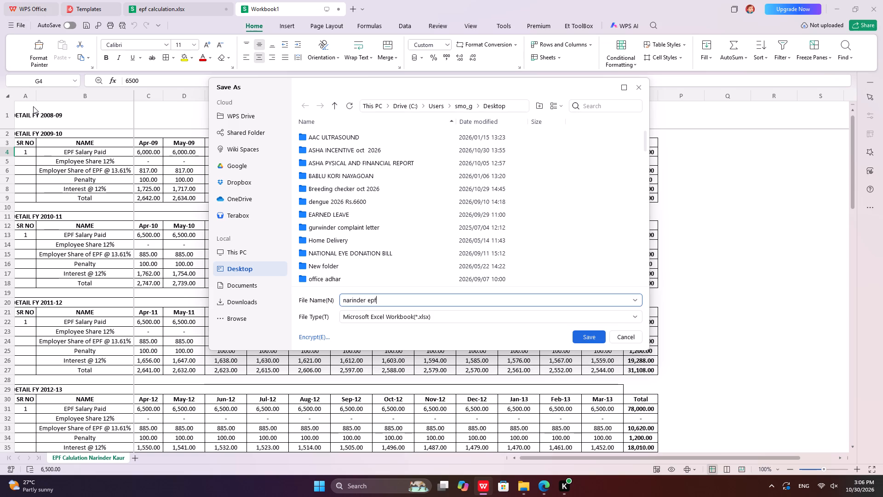
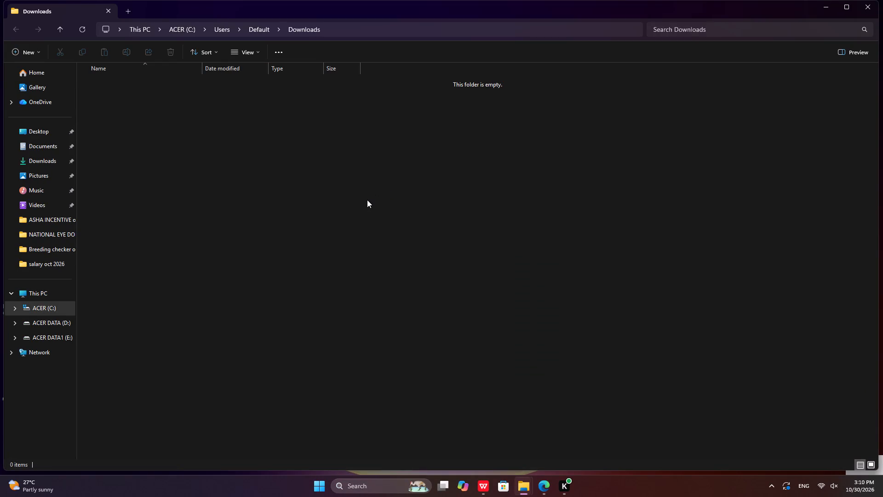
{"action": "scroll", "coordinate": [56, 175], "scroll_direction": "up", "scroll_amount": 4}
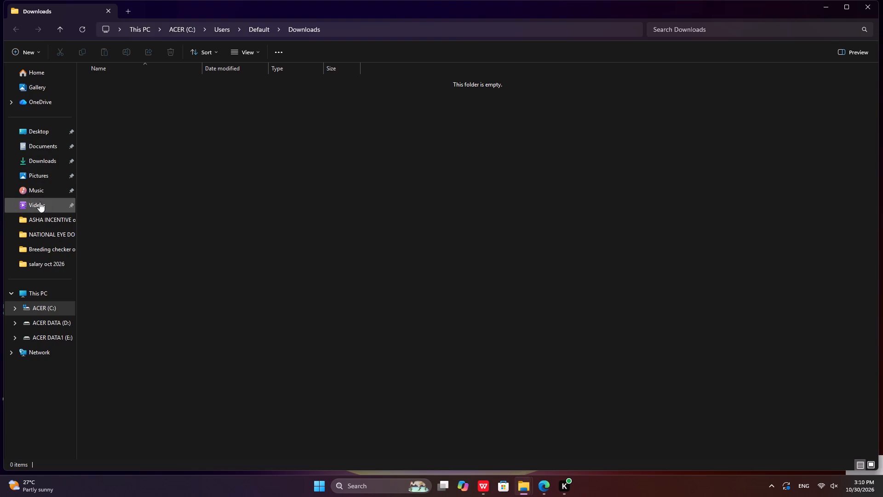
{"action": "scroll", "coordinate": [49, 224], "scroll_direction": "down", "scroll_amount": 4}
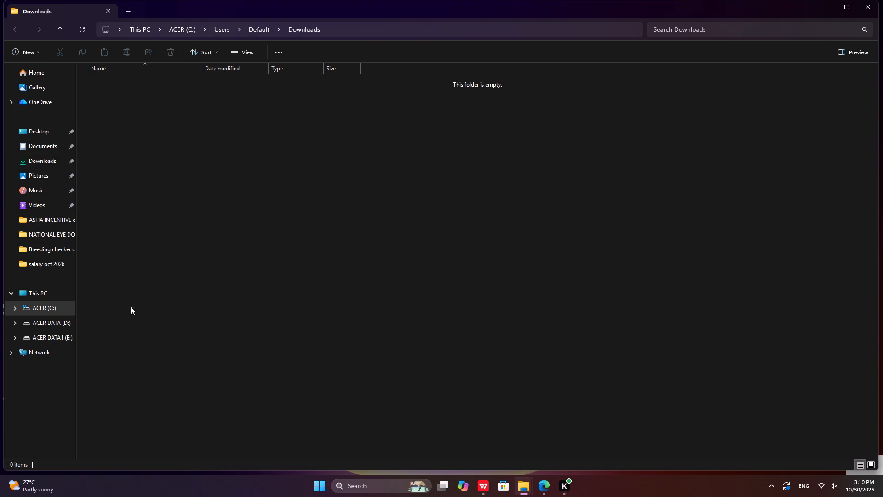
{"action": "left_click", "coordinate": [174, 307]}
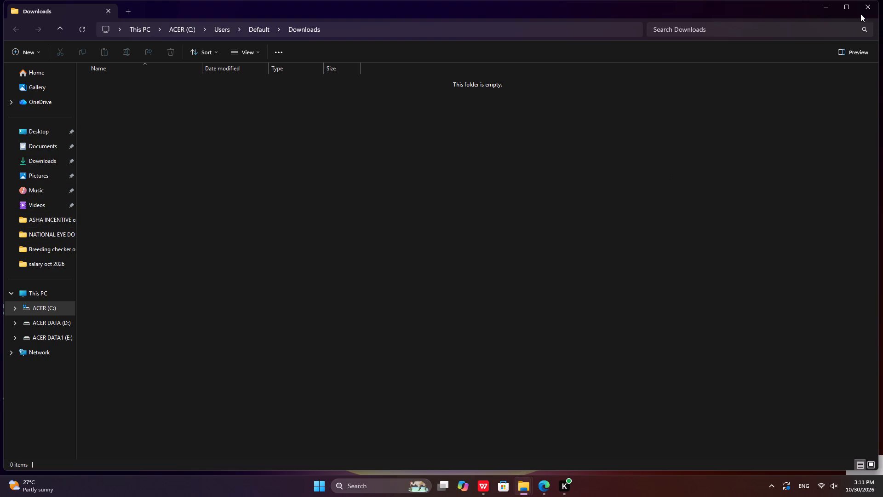
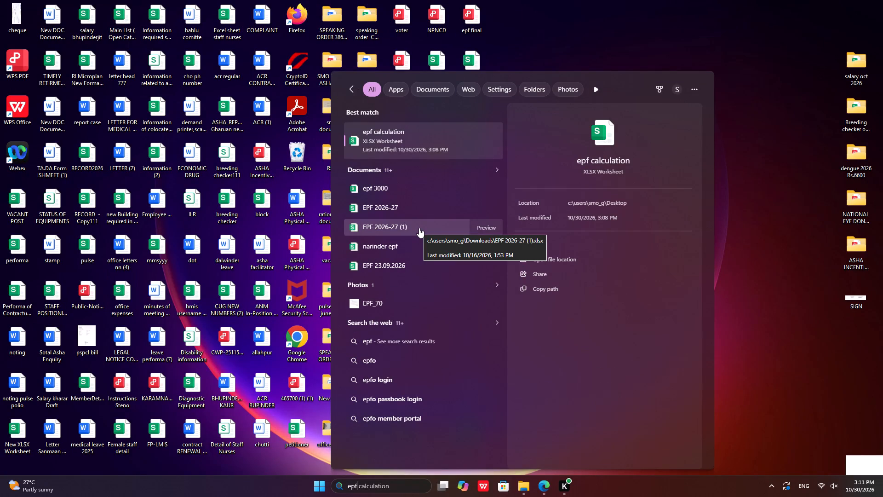
Dismiss the EPF file search and return to the desktop.
{"action": "left_click", "coordinate": [783, 87]}
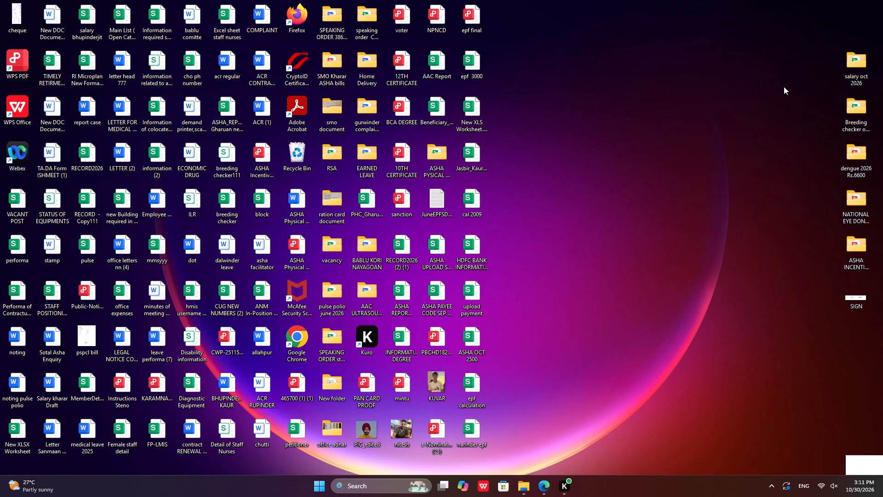
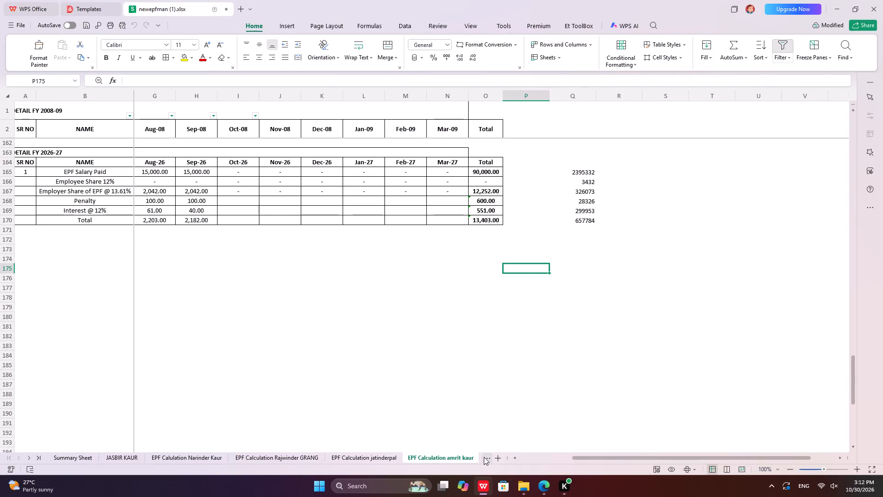
View the fifth sheet in the workbook, an employee's EPF calculation, at its FY 2026-27 section.
{"action": "left_click", "coordinate": [484, 457]}
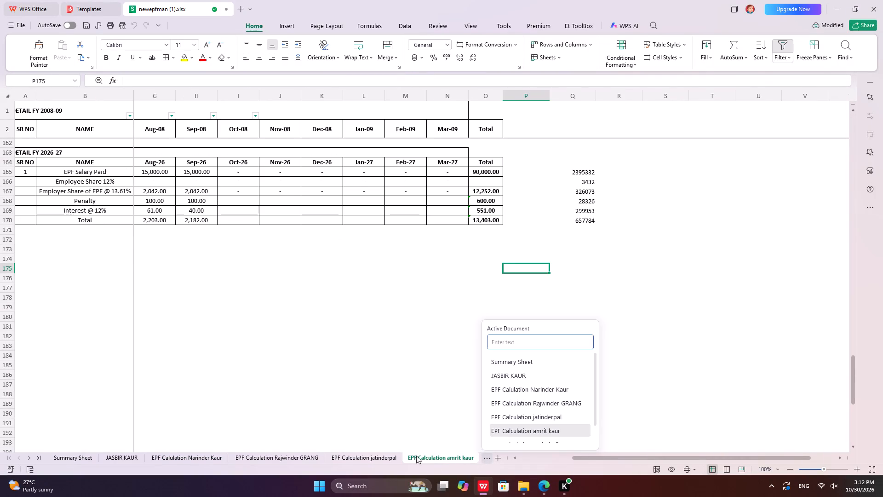
{"action": "left_click", "coordinate": [378, 457]}
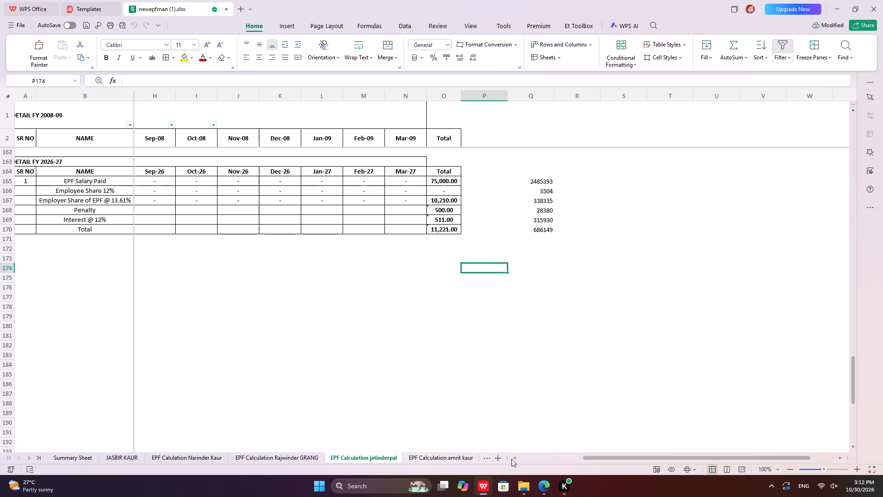
Add a blank sheet at the end of the workbook and open the employee EPF calculation sheet directly before it.
{"action": "left_click", "coordinate": [500, 459]}
{"action": "left_click", "coordinate": [353, 460]}
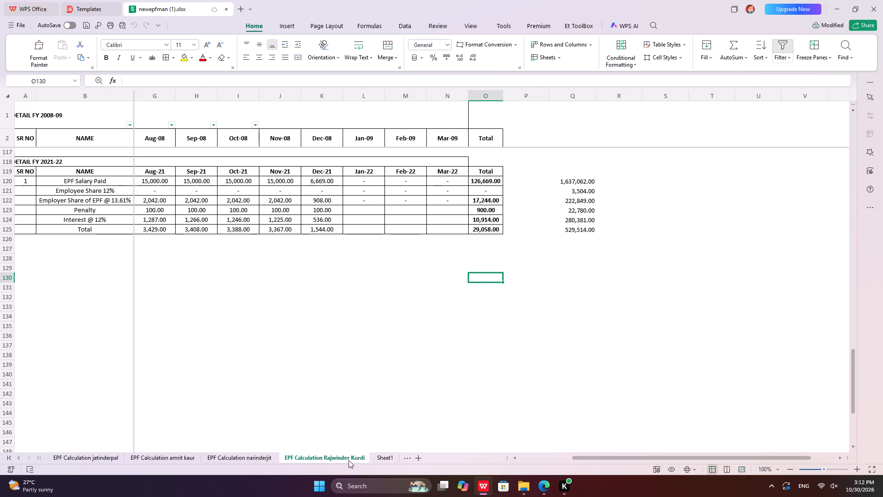
Move the "EPF Calculation narinderjit" sheet to third place in the workbook, ahead of all the other EPF calculation sheets.
{"action": "left_click", "coordinate": [236, 455]}
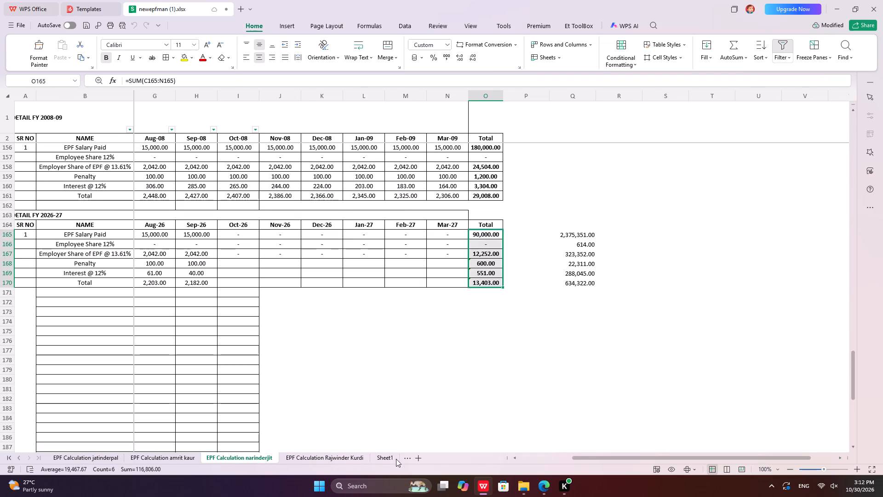
{"action": "left_click", "coordinate": [20, 460]}
{"action": "double_click", "coordinate": [20, 460]}
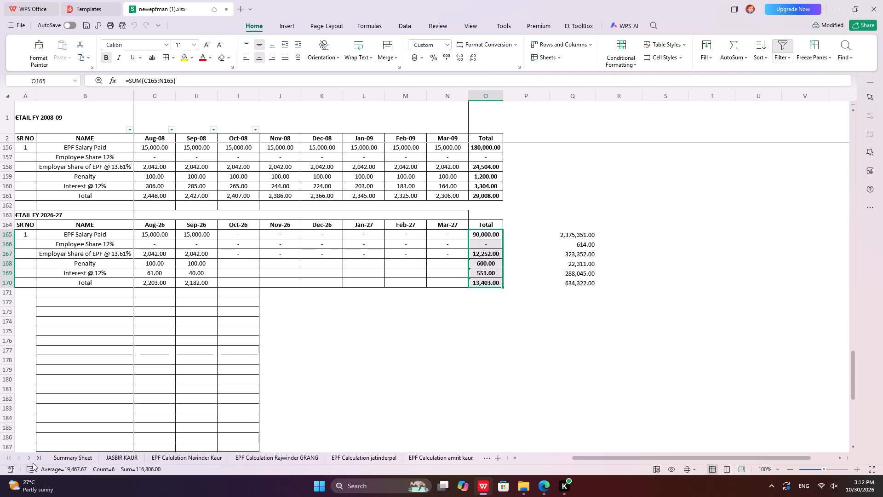
{"action": "left_click", "coordinate": [26, 457]}
{"action": "left_click", "coordinate": [26, 457]}
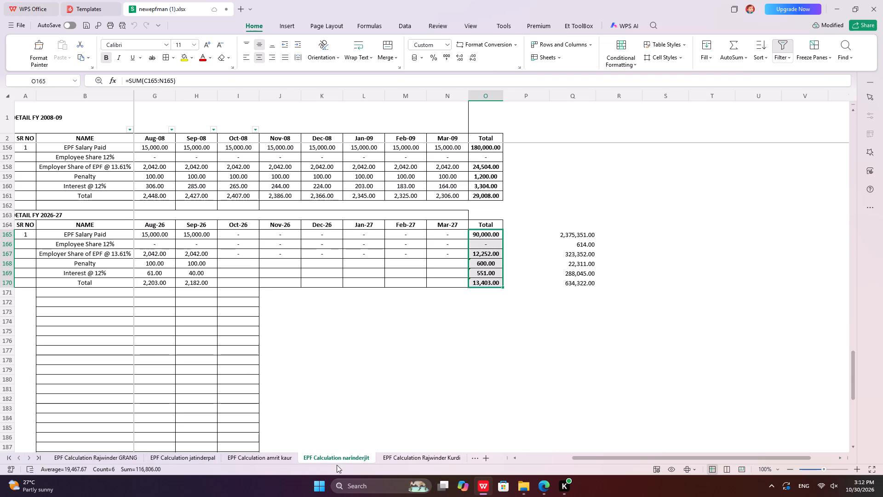
{"action": "left_click", "coordinate": [19, 460]}
{"action": "left_click", "coordinate": [10, 459]}
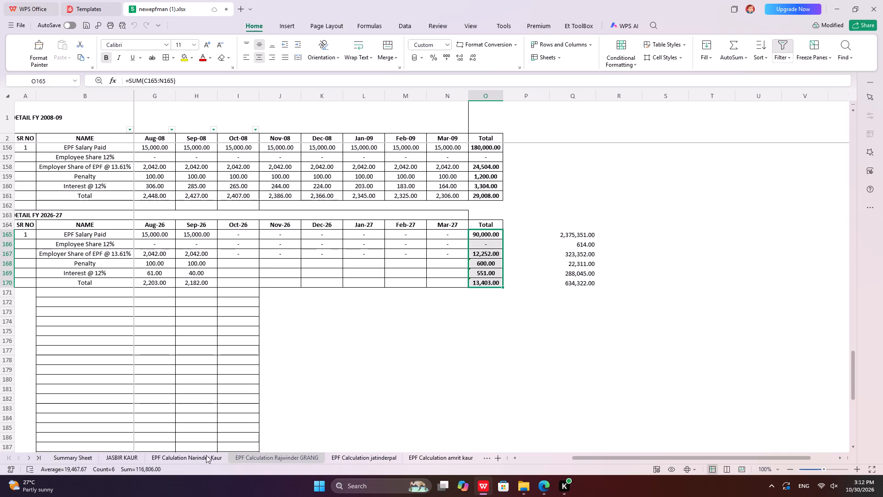
{"action": "left_click", "coordinate": [29, 458]}
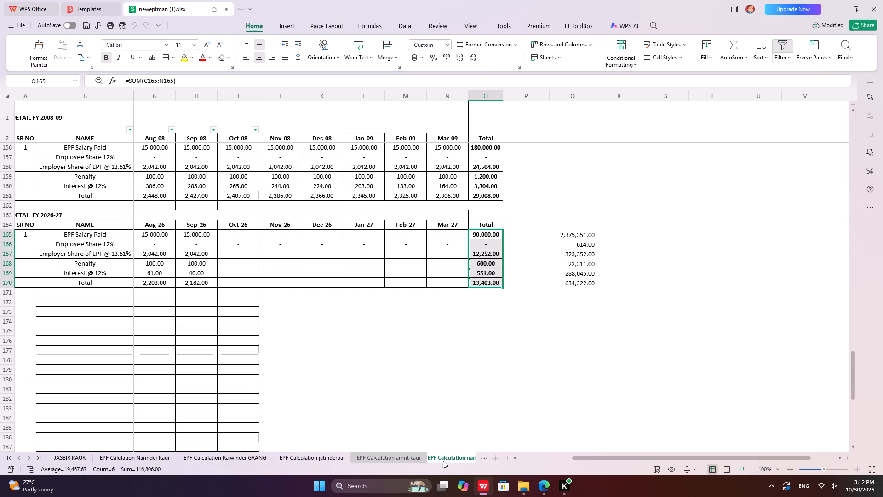
{"action": "left_click_drag", "start_coordinate": [461, 460], "coordinate": [413, 453]}
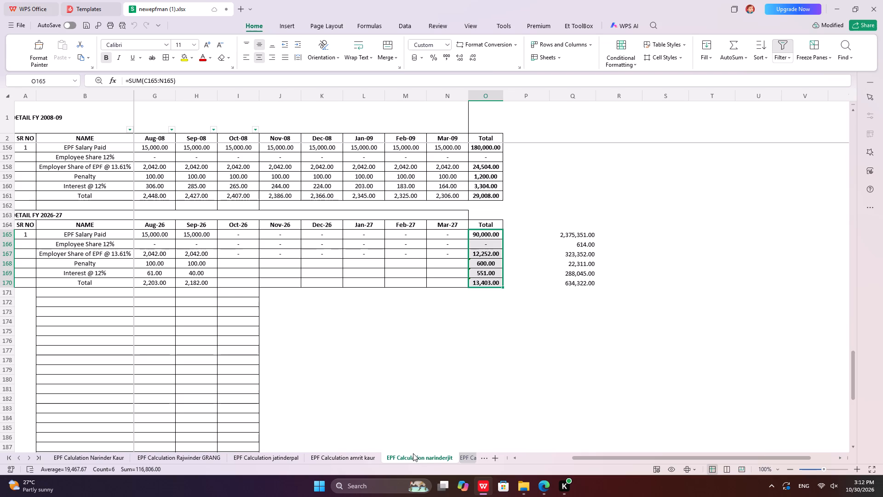
{"action": "left_click_drag", "start_coordinate": [426, 461], "coordinate": [97, 457]}
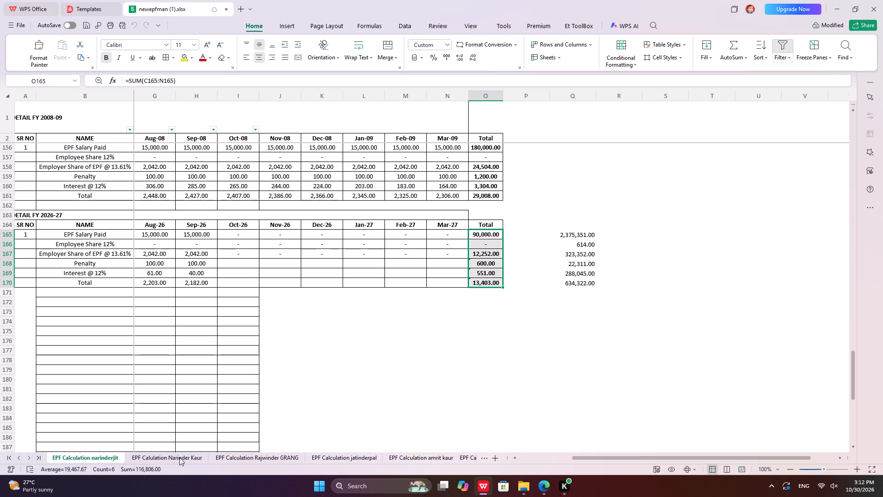
Open the employee sheet directly after "EPF Calculation narinderjit" and review its FY 2008-09 and FY 2009-10 sections.
{"action": "scroll", "coordinate": [198, 453], "scroll_direction": "up", "scroll_amount": 9}
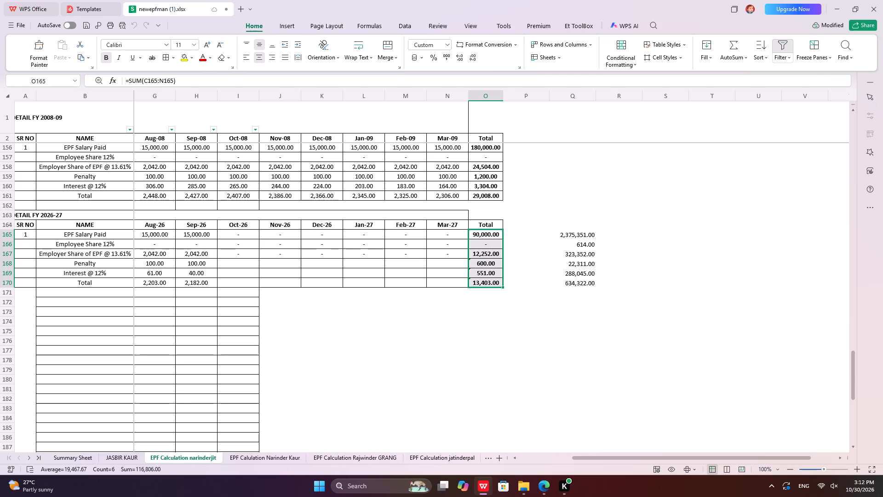
{"action": "left_click", "coordinate": [259, 461]}
{"action": "scroll", "coordinate": [294, 418], "scroll_direction": "up", "scroll_amount": 20}
{"action": "scroll", "coordinate": [294, 418], "scroll_direction": "up", "scroll_amount": 7}
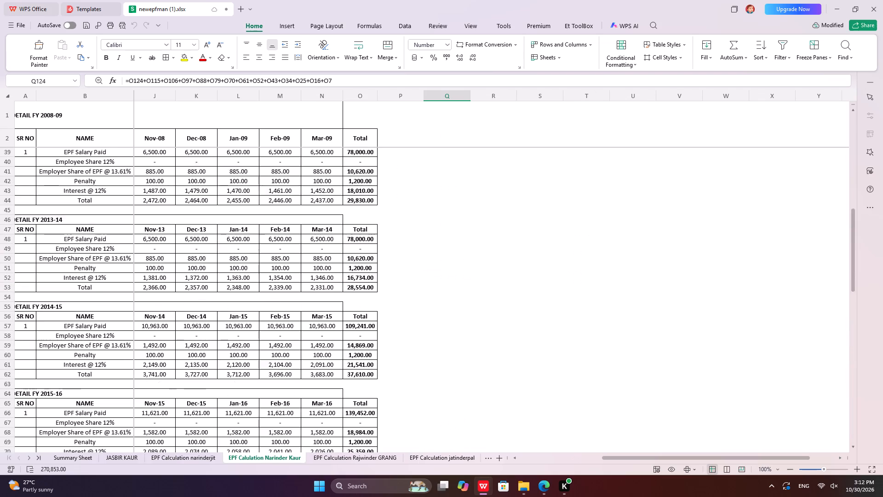
{"action": "scroll", "coordinate": [300, 395], "scroll_direction": "up", "scroll_amount": 20}
{"action": "scroll", "coordinate": [300, 395], "scroll_direction": "up", "scroll_amount": 8}
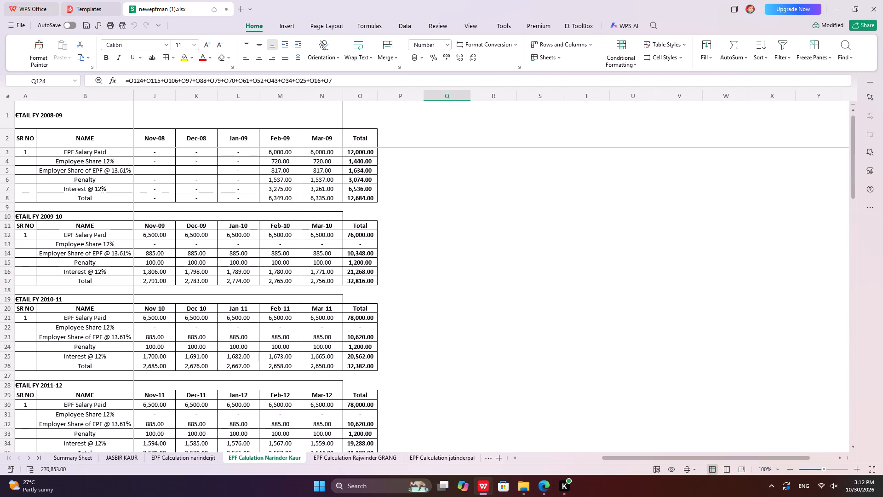
{"action": "scroll", "coordinate": [213, 239], "scroll_direction": "up", "scroll_amount": 4}
Inspect the Feb-09 Penalty cell in the FY 2008-09 section and review the monthly columns back to April.
{"action": "left_click", "coordinate": [276, 177]}
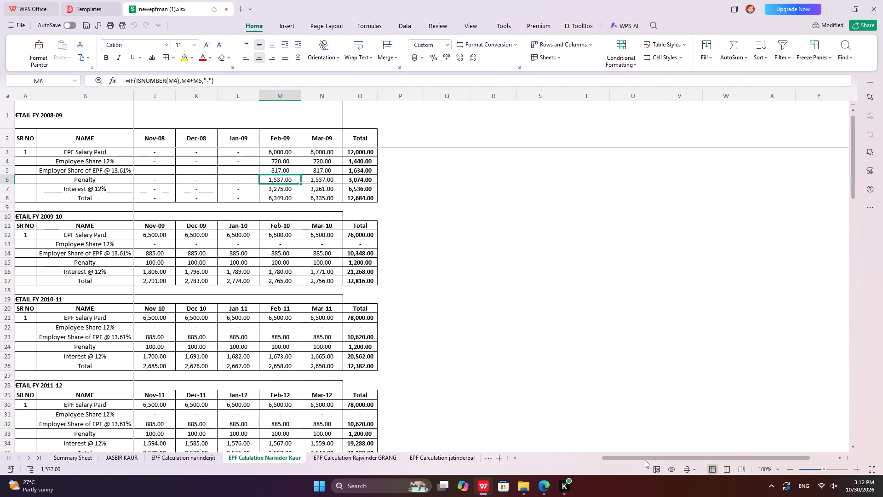
{"action": "left_click_drag", "start_coordinate": [643, 458], "coordinate": [471, 440]}
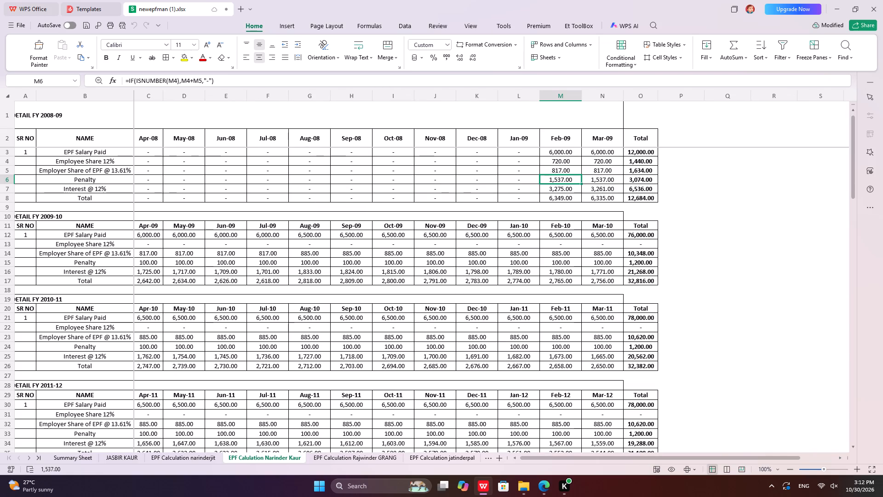
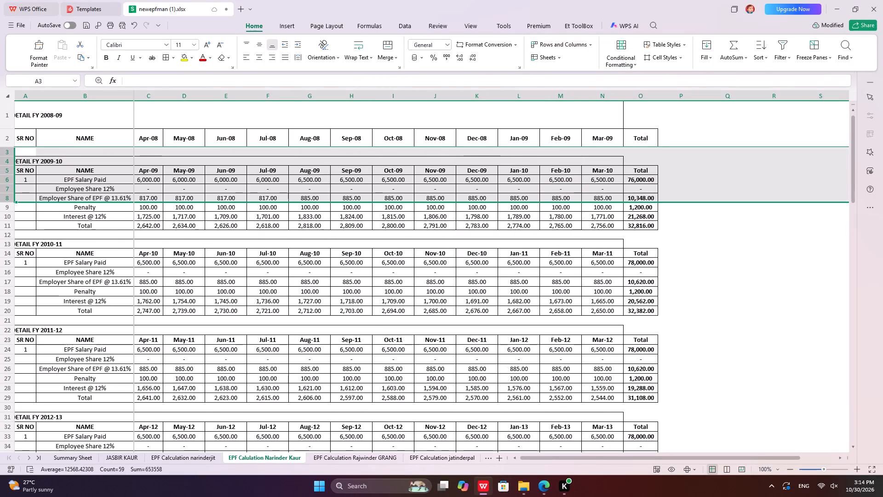
Check the EPF Salary Paid amounts in the FY 2009-10 section of the current employee's sheet, starting from Apr-09.
{"action": "left_click", "coordinate": [155, 177]}
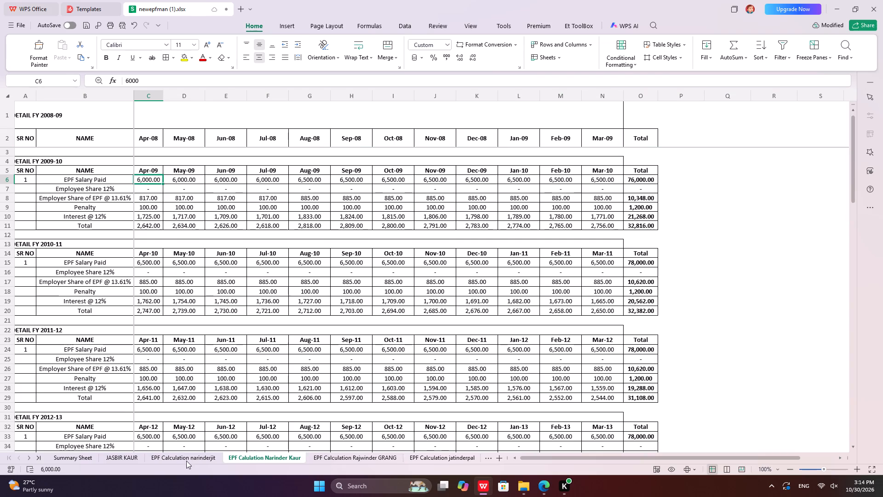
{"action": "left_click", "coordinate": [268, 460]}
Compare the FY 2008-09 and FY 2009-10 sections on "EPF Calculation narinderjit" and on the employee sheet directly after "Summary Sheet".
{"action": "left_click", "coordinate": [315, 182]}
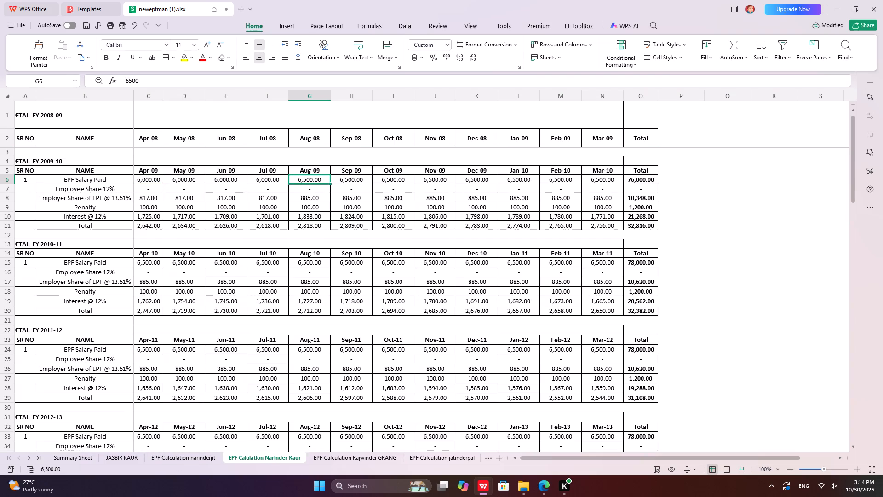
{"action": "left_click", "coordinate": [174, 457]}
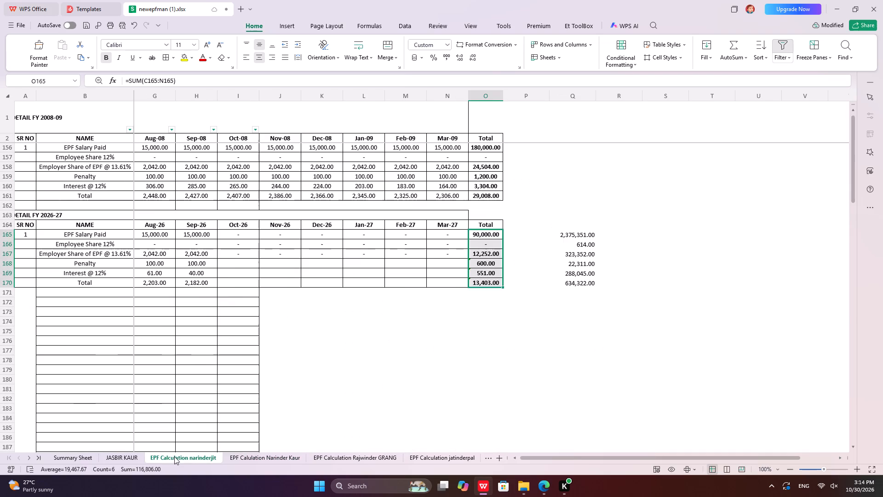
{"action": "scroll", "coordinate": [260, 280], "scroll_direction": "up", "scroll_amount": 20}
{"action": "scroll", "coordinate": [260, 280], "scroll_direction": "up", "scroll_amount": 20}
{"action": "scroll", "coordinate": [260, 280], "scroll_direction": "up", "scroll_amount": 5}
{"action": "middle_click", "coordinate": [260, 280]}
{"action": "middle_click", "coordinate": [260, 280]}
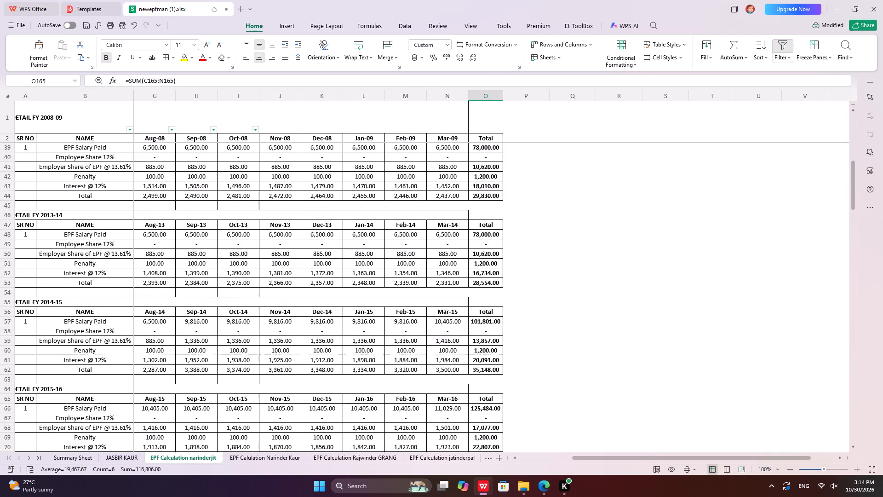
{"action": "scroll", "coordinate": [260, 280], "scroll_direction": "up", "scroll_amount": 20}
{"action": "scroll", "coordinate": [260, 280], "scroll_direction": "up", "scroll_amount": 9}
{"action": "middle_click", "coordinate": [260, 280]}
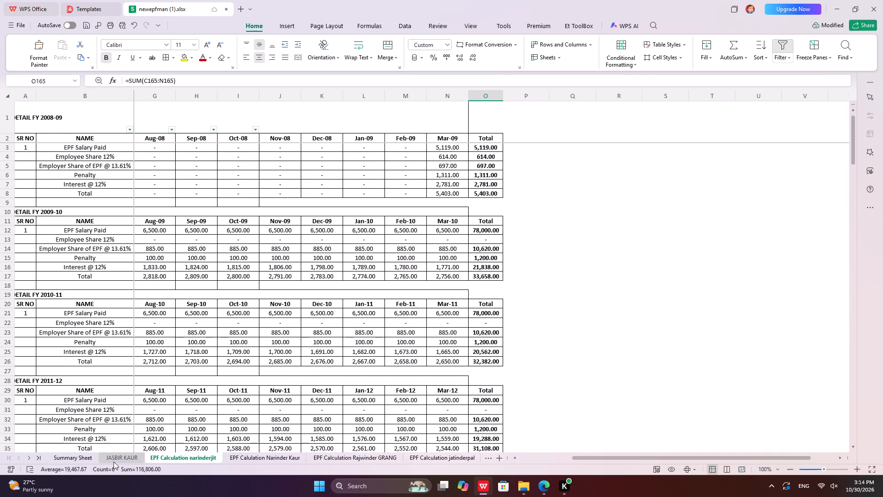
{"action": "left_click", "coordinate": [113, 459]}
{"action": "scroll", "coordinate": [169, 410], "scroll_direction": "up", "scroll_amount": 20}
{"action": "scroll", "coordinate": [169, 410], "scroll_direction": "up", "scroll_amount": 17}
{"action": "middle_click", "coordinate": [170, 408]}
{"action": "middle_click", "coordinate": [170, 408]}
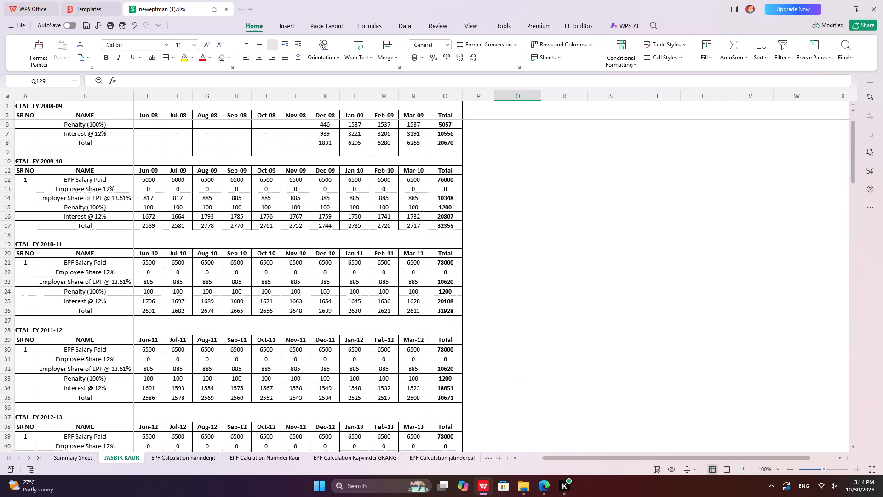
{"action": "scroll", "coordinate": [170, 408], "scroll_direction": "up", "scroll_amount": 20}
{"action": "scroll", "coordinate": [170, 408], "scroll_direction": "up", "scroll_amount": 10}
{"action": "middle_click", "coordinate": [170, 408]}
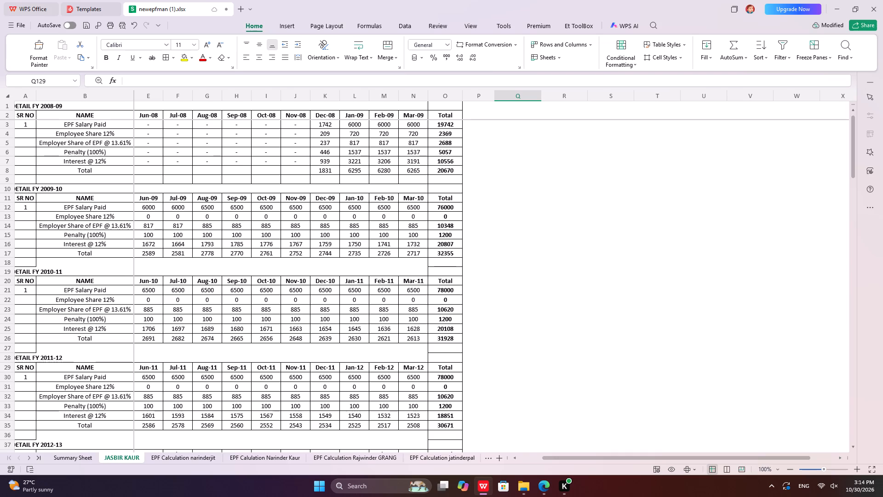
{"action": "left_click", "coordinate": [327, 125]}
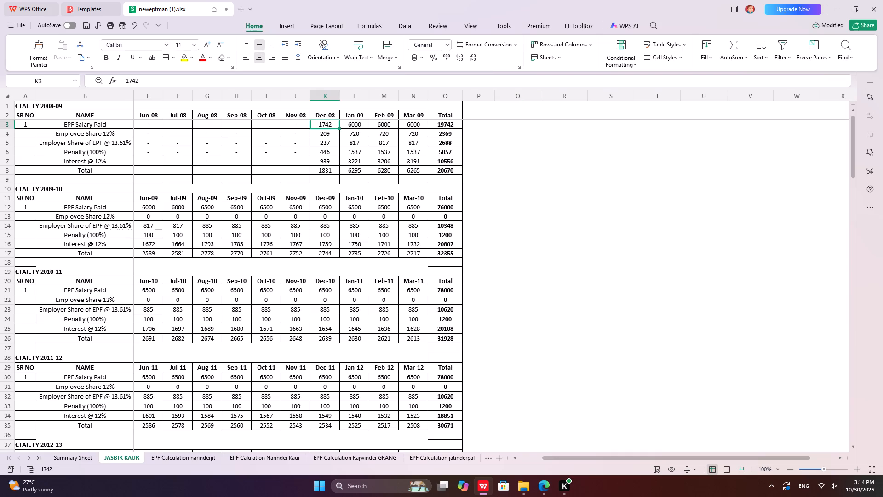
Delete rows 2 to 9, the FY 2008-09 header and data rows, from the employee sheet directly after "Summary Sheet".
{"action": "left_click", "coordinate": [112, 191]}
{"action": "left_click_drag", "start_coordinate": [7, 124], "coordinate": [6, 151]}
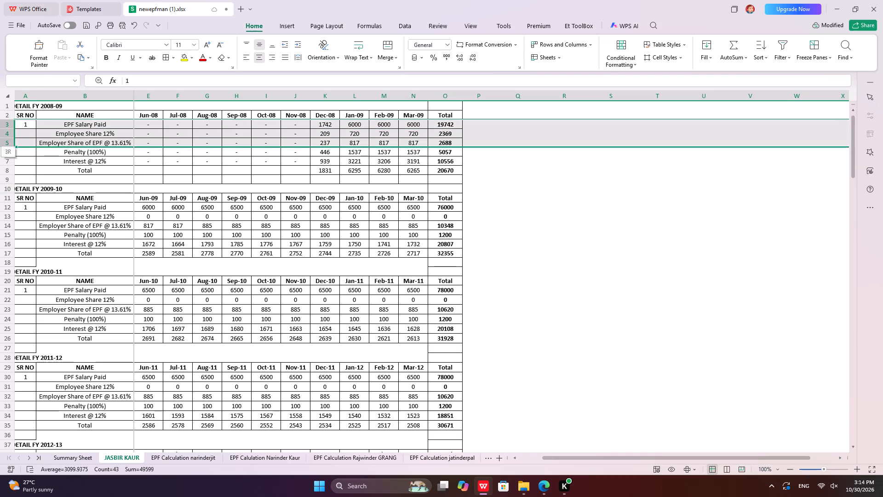
{"action": "left_click_drag", "start_coordinate": [6, 151], "coordinate": [6, 182]}
{"action": "left_click", "coordinate": [27, 130]}
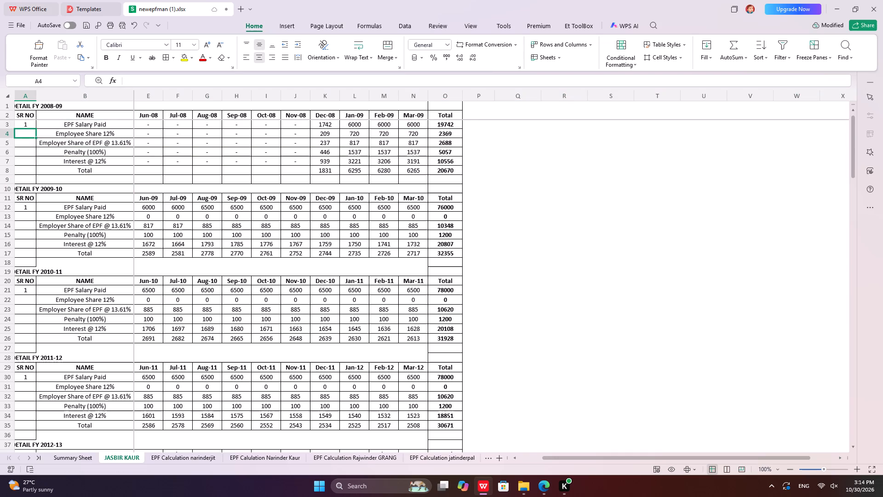
{"action": "left_click_drag", "start_coordinate": [9, 107], "coordinate": [10, 175]}
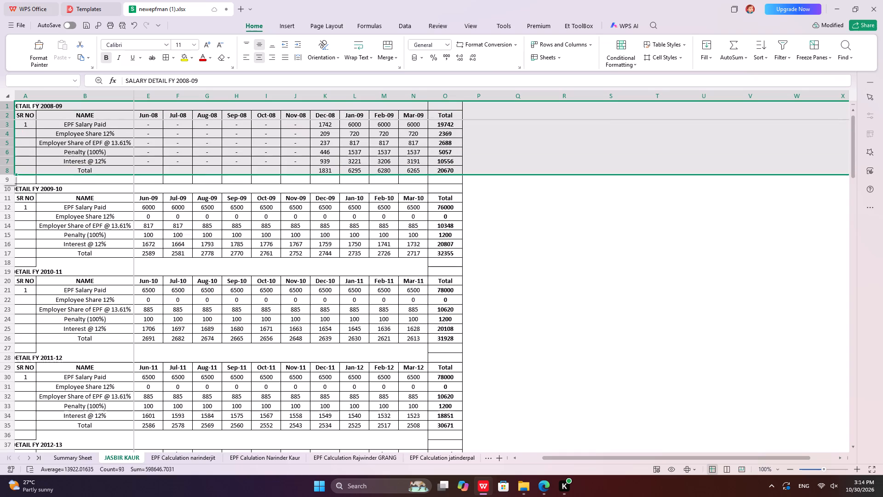
{"action": "left_click", "coordinate": [102, 196]}
{"action": "left_click_drag", "start_coordinate": [7, 113], "coordinate": [11, 185]}
{"action": "right_click", "coordinate": [159, 146]}
{"action": "left_click", "coordinate": [188, 176]}
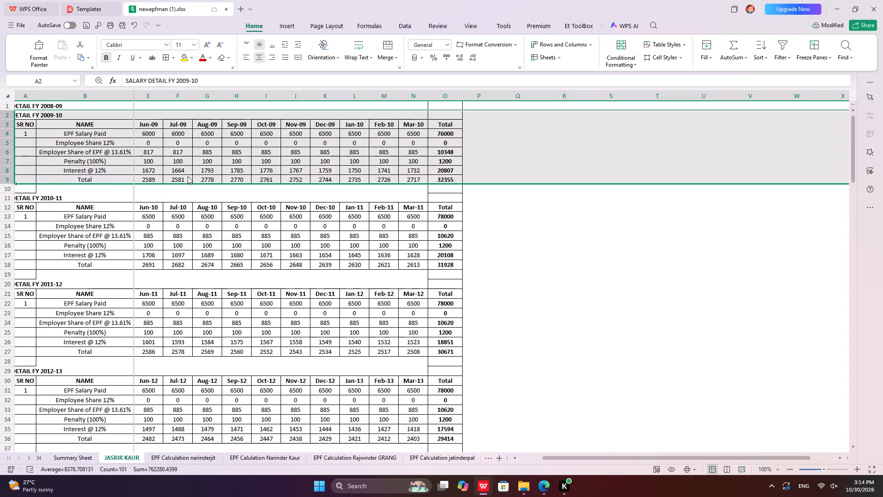
{"action": "scroll", "coordinate": [220, 240], "scroll_direction": "up", "scroll_amount": 9}
{"action": "left_click", "coordinate": [221, 223]}
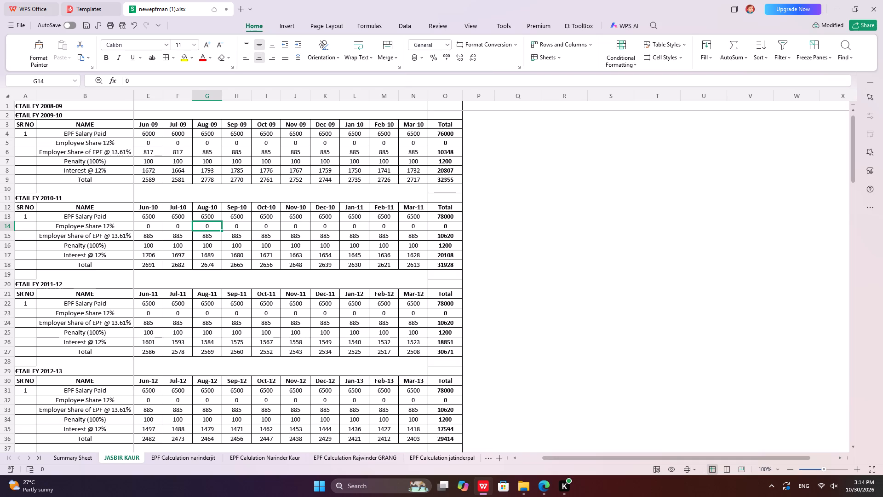
On "EPF Calculation narinderjit", set the FY 2009-10 EPF Salary Paid to 6000 for each month from Apr-09 to Jul-09.
{"action": "left_click", "coordinate": [197, 457]}
{"action": "scroll", "coordinate": [218, 409], "scroll_direction": "up", "scroll_amount": 6}
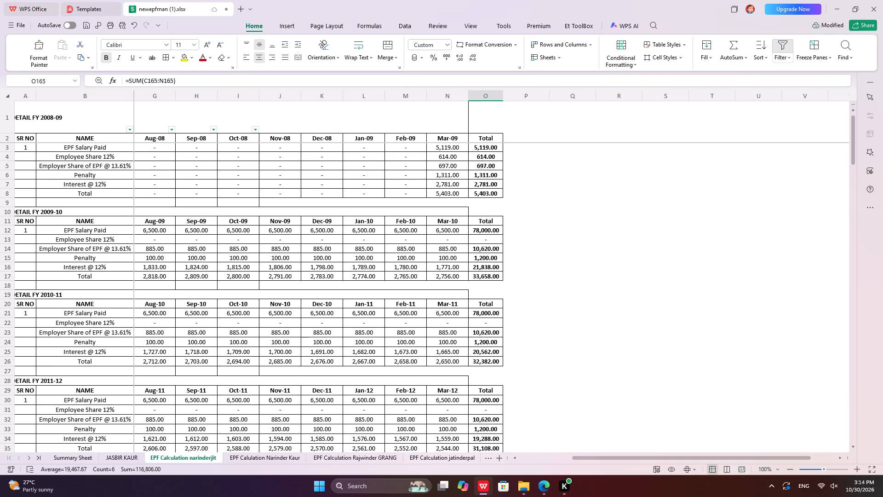
{"action": "left_click", "coordinate": [190, 188]}
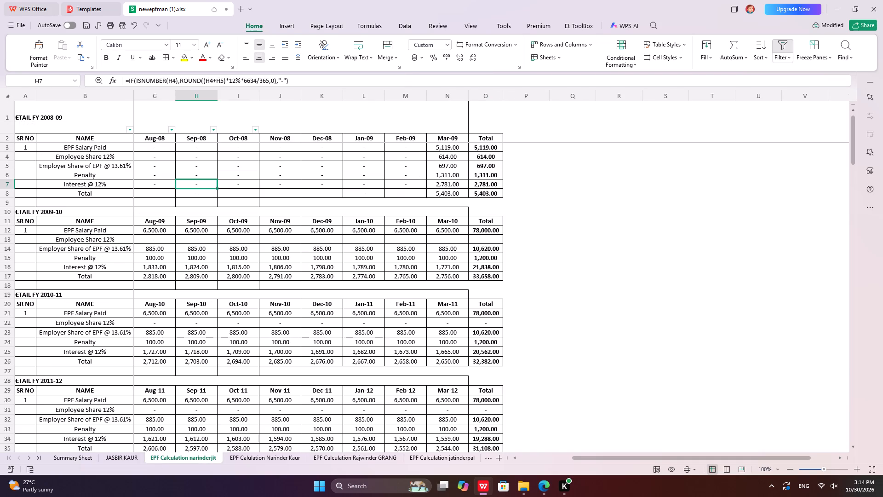
{"action": "left_click", "coordinate": [162, 231]}
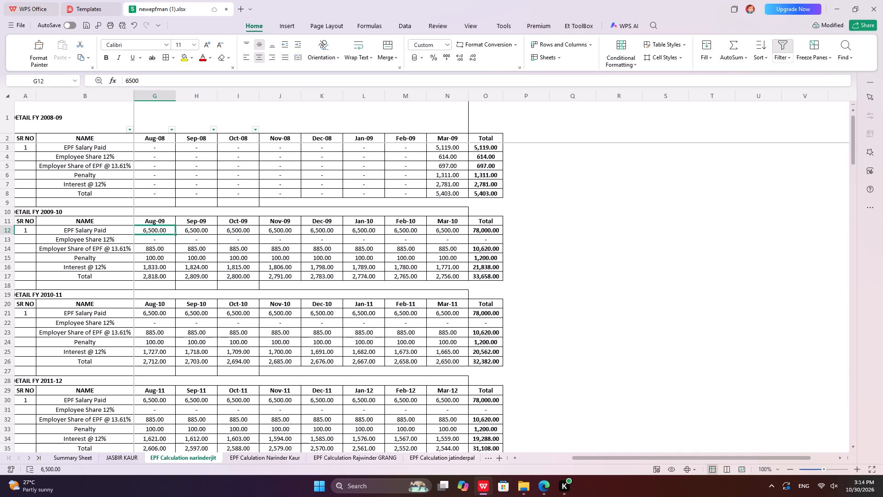
{"action": "key", "text": "Left"}
{"action": "key", "text": "Left"}
{"action": "key", "text": "Left"}
{"action": "key", "text": "Left"}
{"action": "key", "text": "Left"}
{"action": "key", "text": "Left"}
{"action": "key", "text": "Left"}
{"action": "key", "text": "Left"}
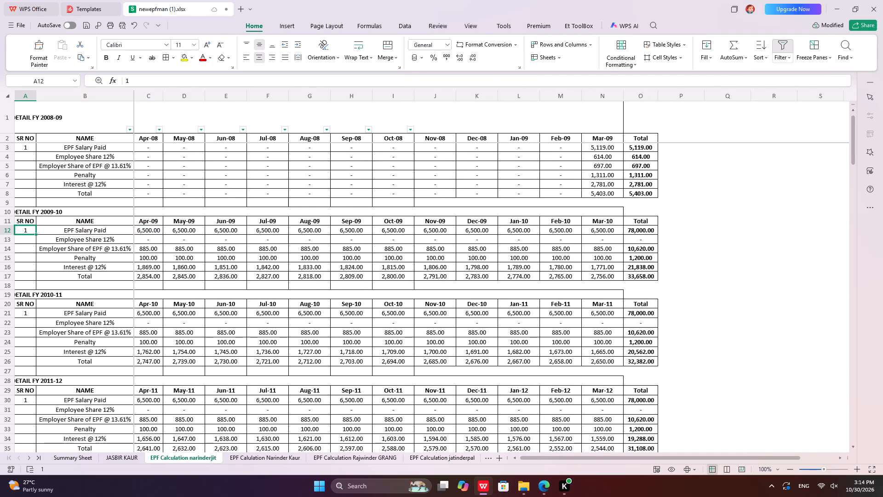
{"action": "left_click", "coordinate": [157, 233]}
{"action": "type", "text": "6000"}
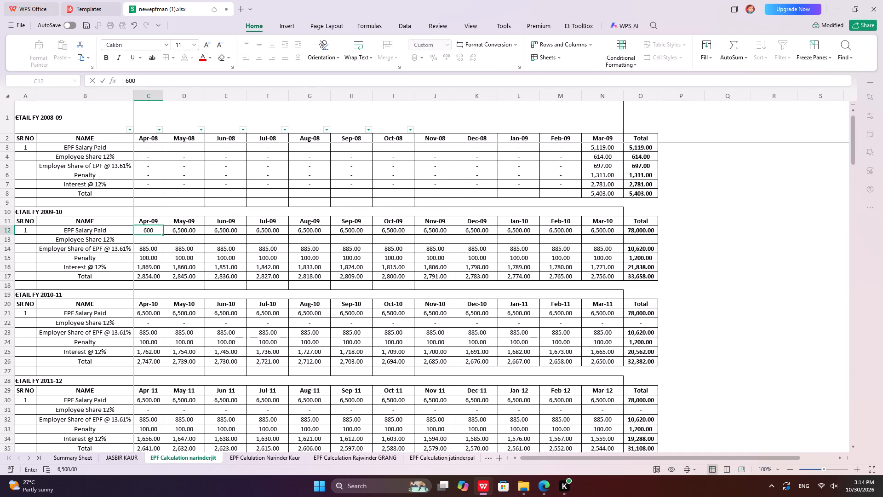
{"action": "key", "text": "Right"}
{"action": "type", "text": "6000"}
{"action": "key", "text": "Right"}
{"action": "type", "text": "6000"}
{"action": "key", "text": "Right"}
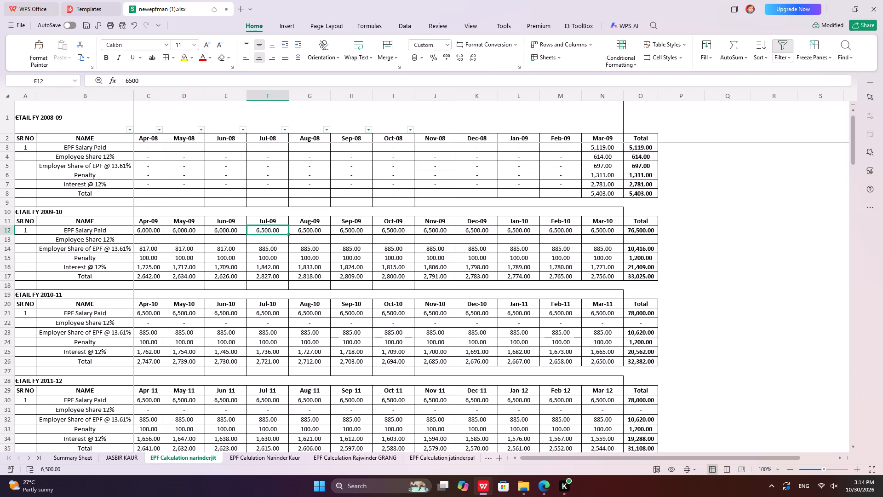
{"action": "type", "text": "6000"}
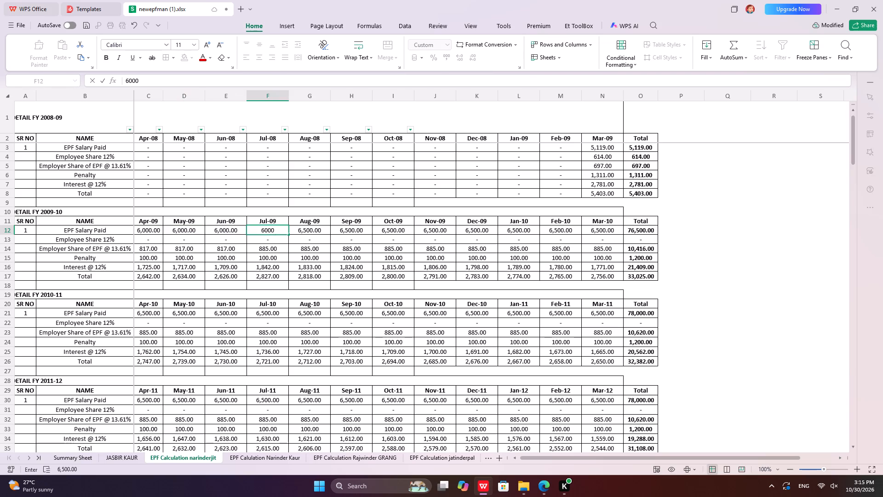
{"action": "left_click", "coordinate": [245, 185]}
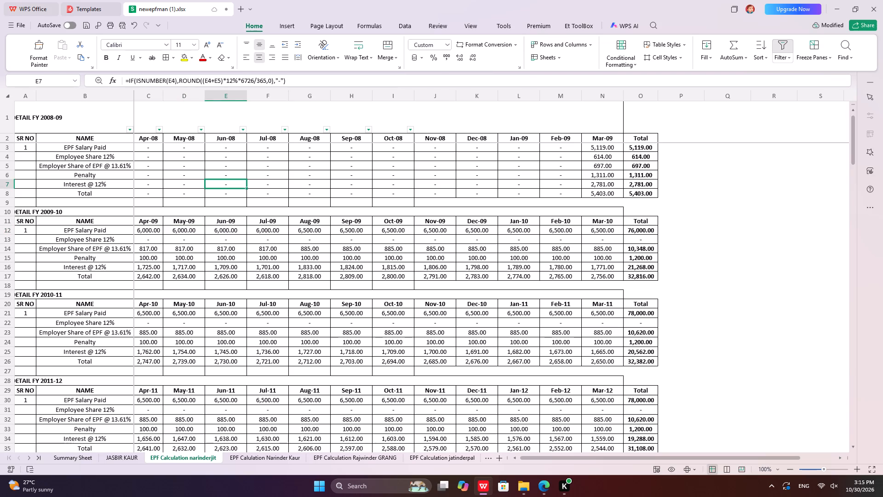
Delete rows 3 to 9, the FY 2008-09 data rows, from the "EPF Calculation narinderjit" sheet.
{"action": "left_click_drag", "start_coordinate": [6, 148], "coordinate": [0, 200]}
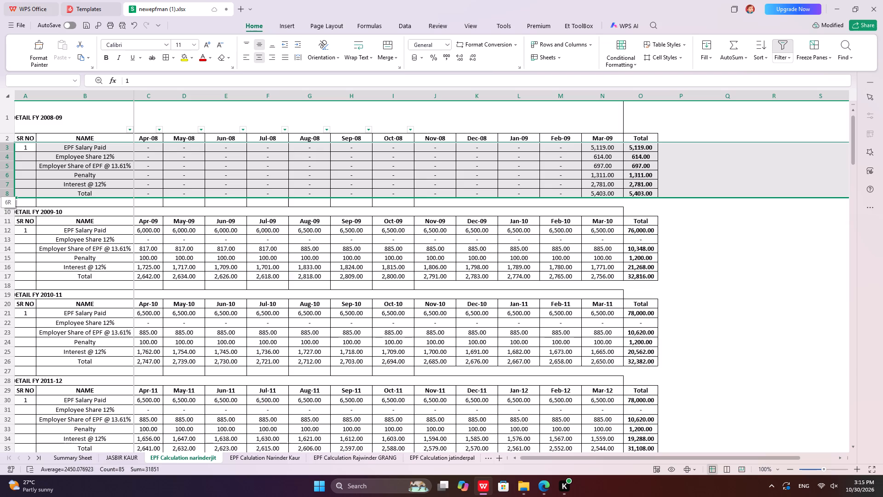
{"action": "left_click_drag", "start_coordinate": [0, 200], "coordinate": [0, 202]}
{"action": "right_click", "coordinate": [105, 169]}
{"action": "left_click", "coordinate": [126, 197]}
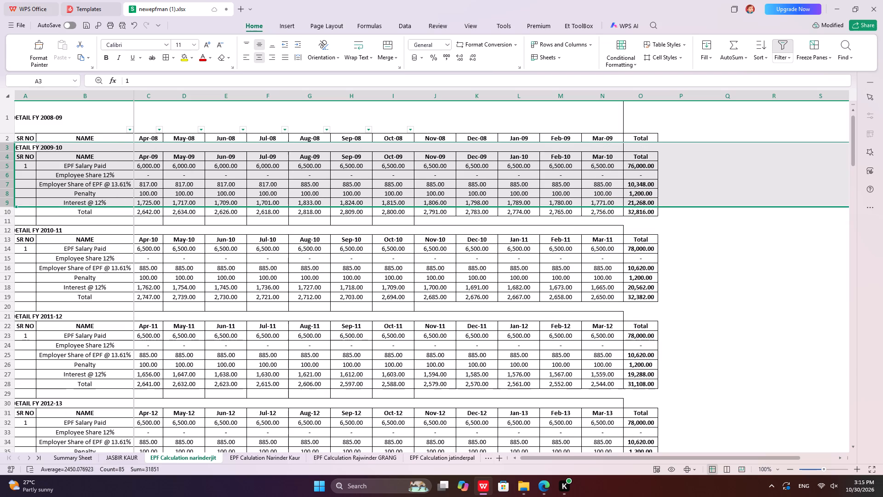
{"action": "scroll", "coordinate": [206, 283], "scroll_direction": "up", "scroll_amount": 7}
{"action": "left_click", "coordinate": [292, 283]}
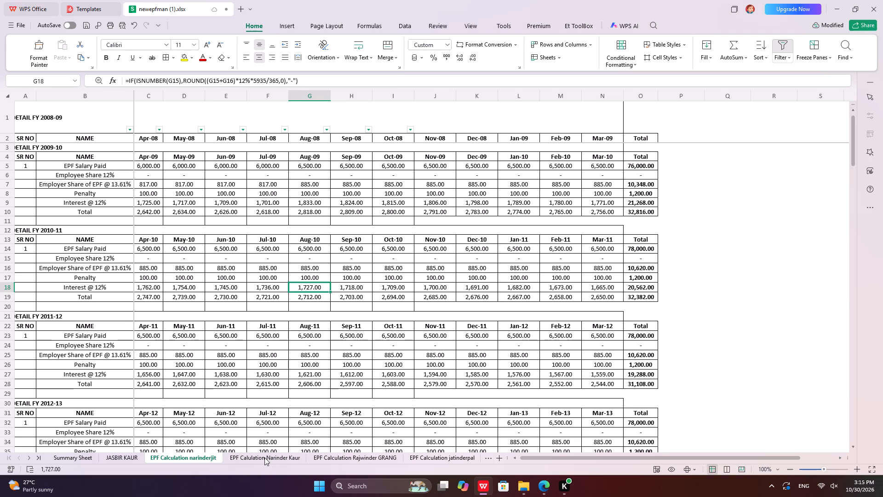
Delete the leftover FY 2008-09 title row from the top of the employee sheet directly after "Summary Sheet".
{"action": "left_click", "coordinate": [264, 457]}
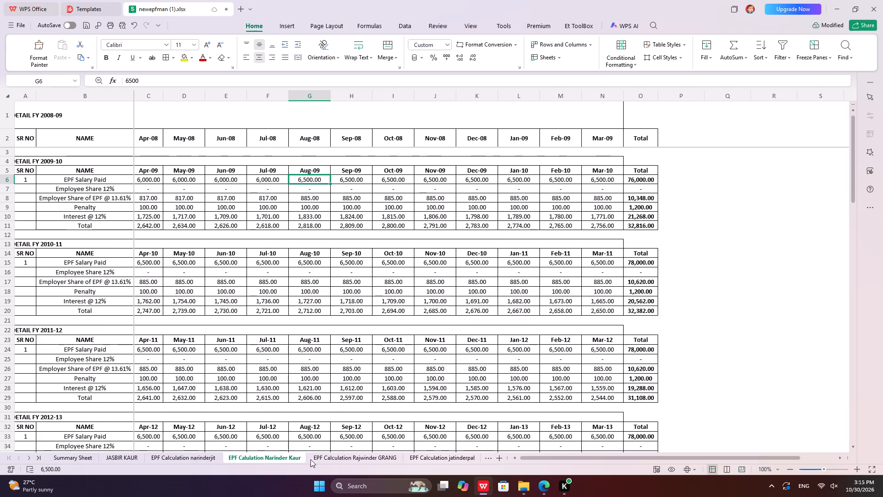
{"action": "left_click", "coordinate": [123, 459]}
{"action": "scroll", "coordinate": [219, 453], "scroll_direction": "up", "scroll_amount": 4}
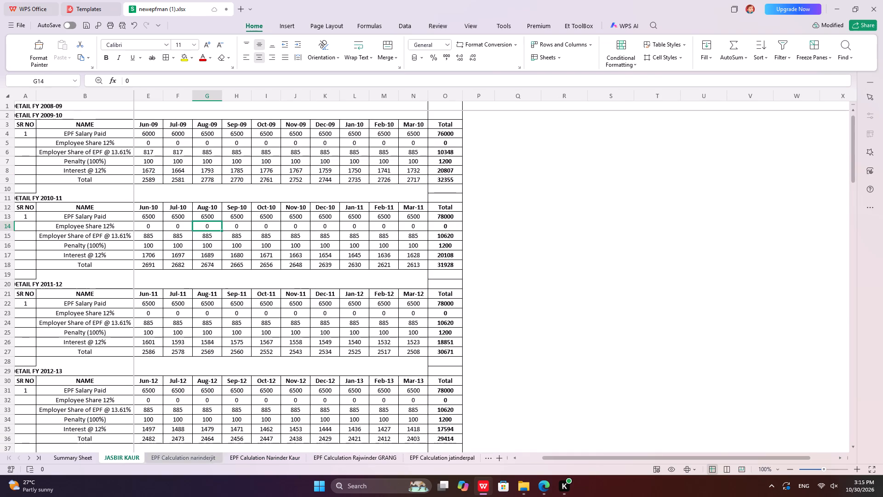
{"action": "scroll", "coordinate": [220, 443], "scroll_direction": "up", "scroll_amount": 3}
{"action": "scroll", "coordinate": [276, 238], "scroll_direction": "up", "scroll_amount": 2}
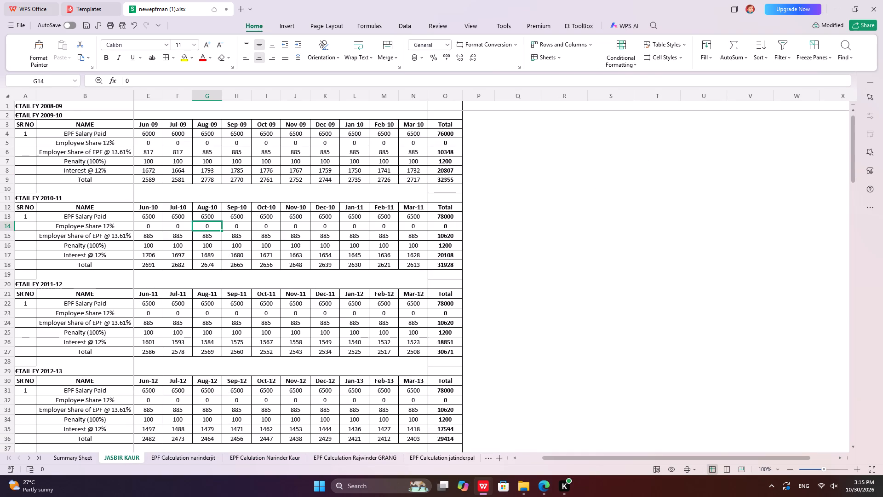
{"action": "left_click_drag", "start_coordinate": [566, 457], "coordinate": [458, 458]}
{"action": "scroll", "coordinate": [222, 289], "scroll_direction": "up", "scroll_amount": 5}
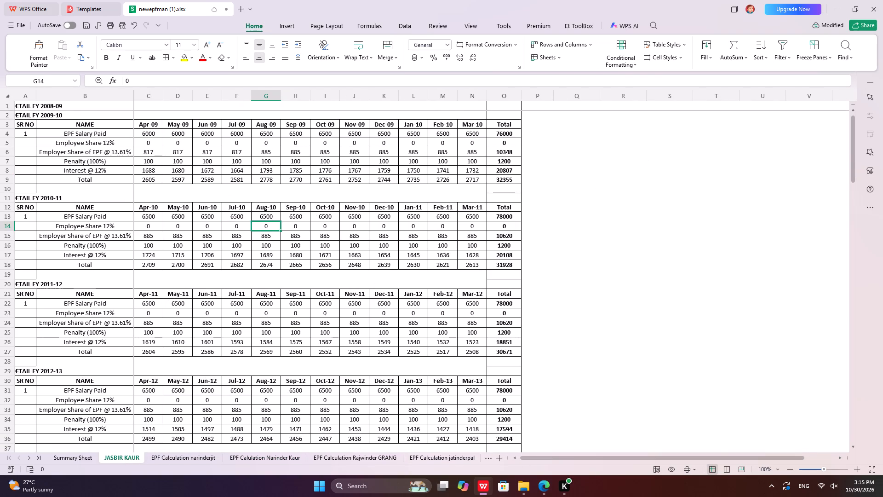
{"action": "left_click", "coordinate": [5, 106]}
{"action": "right_click", "coordinate": [83, 105]}
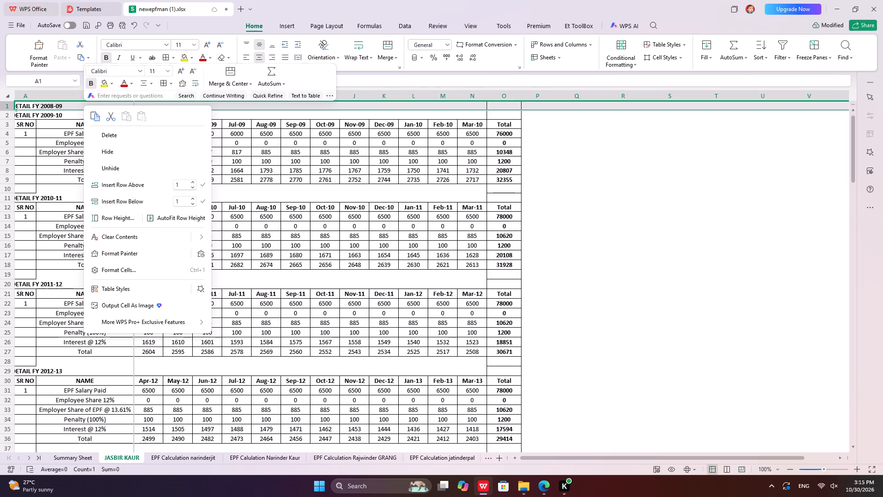
{"action": "left_click", "coordinate": [107, 133]}
{"action": "left_click", "coordinate": [249, 176]}
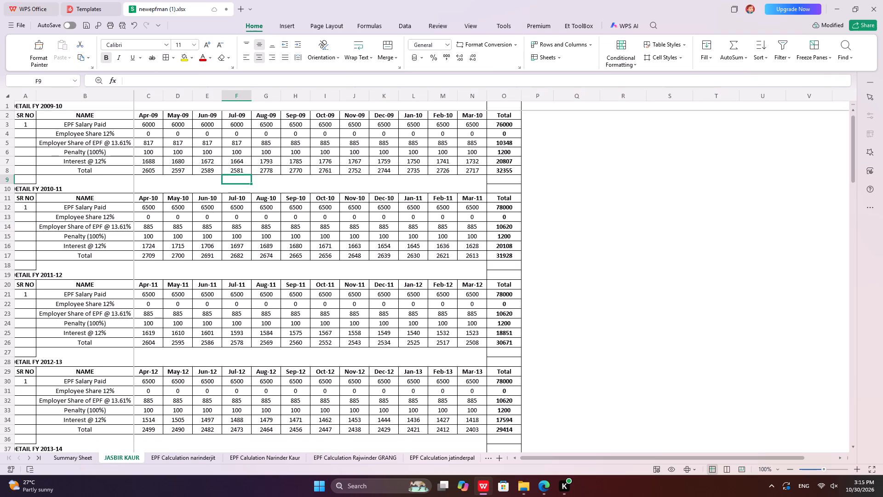
Save the newepfman (1).xlsx workbook.
{"action": "scroll", "coordinate": [269, 263], "scroll_direction": "up", "scroll_amount": 5}
{"action": "left_click_drag", "start_coordinate": [559, 458], "coordinate": [523, 453]}
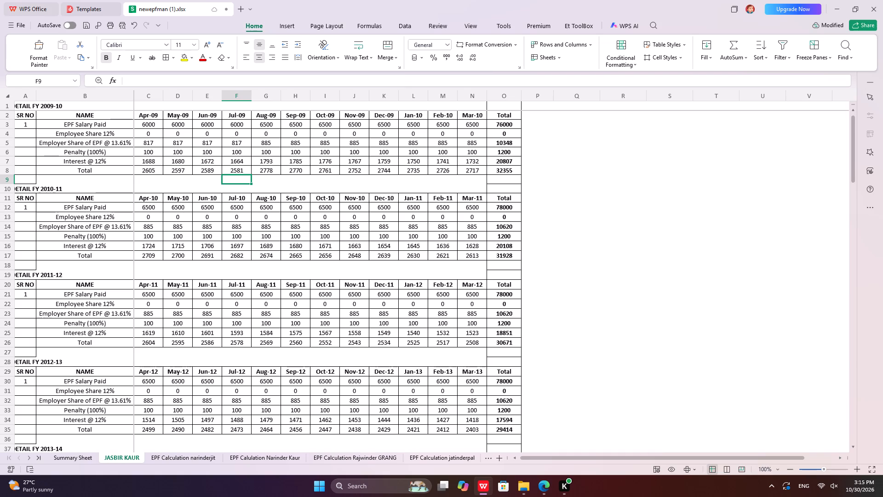
{"action": "scroll", "coordinate": [373, 371], "scroll_direction": "up", "scroll_amount": 2}
{"action": "left_click", "coordinate": [321, 223]}
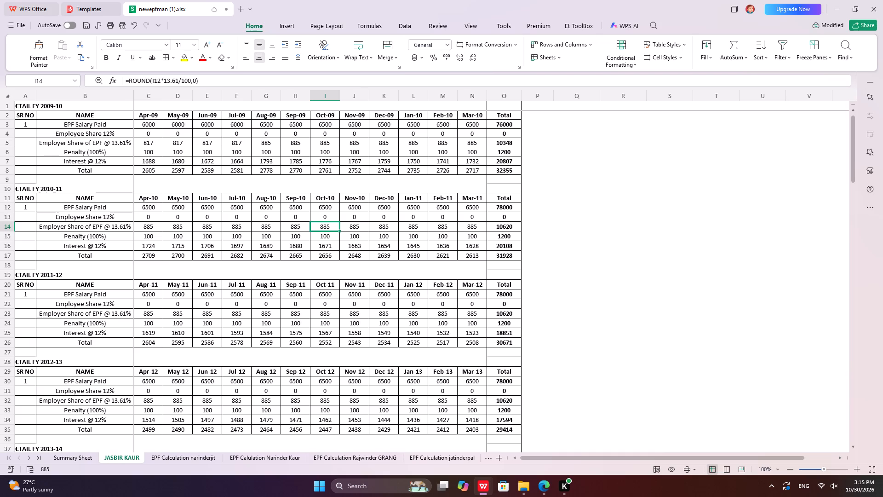
{"action": "key", "text": "ctrl+s"}
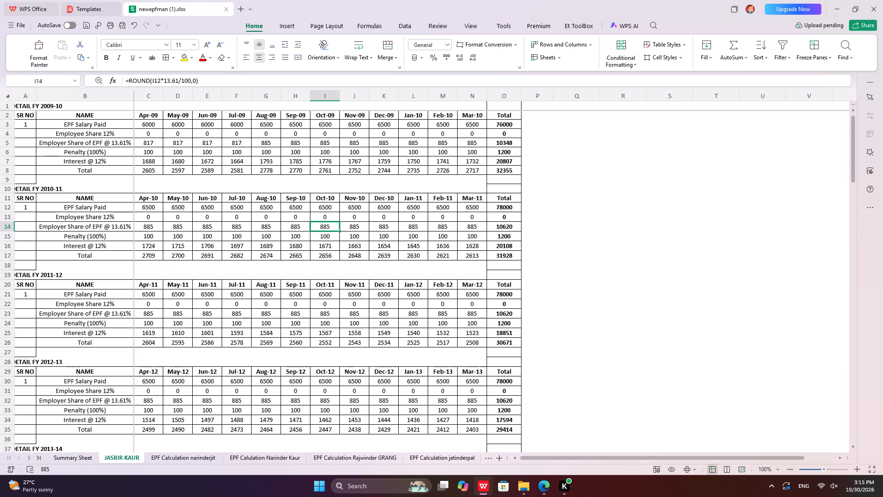
{"action": "left_click", "coordinate": [333, 206]}
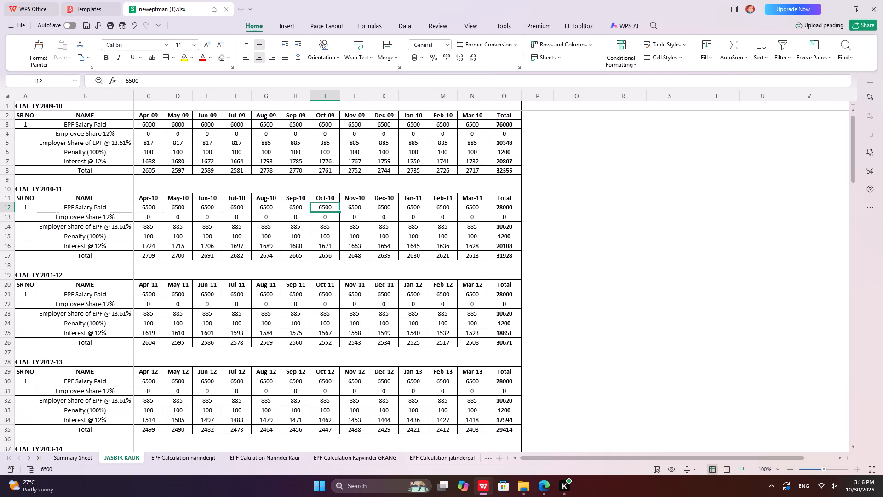